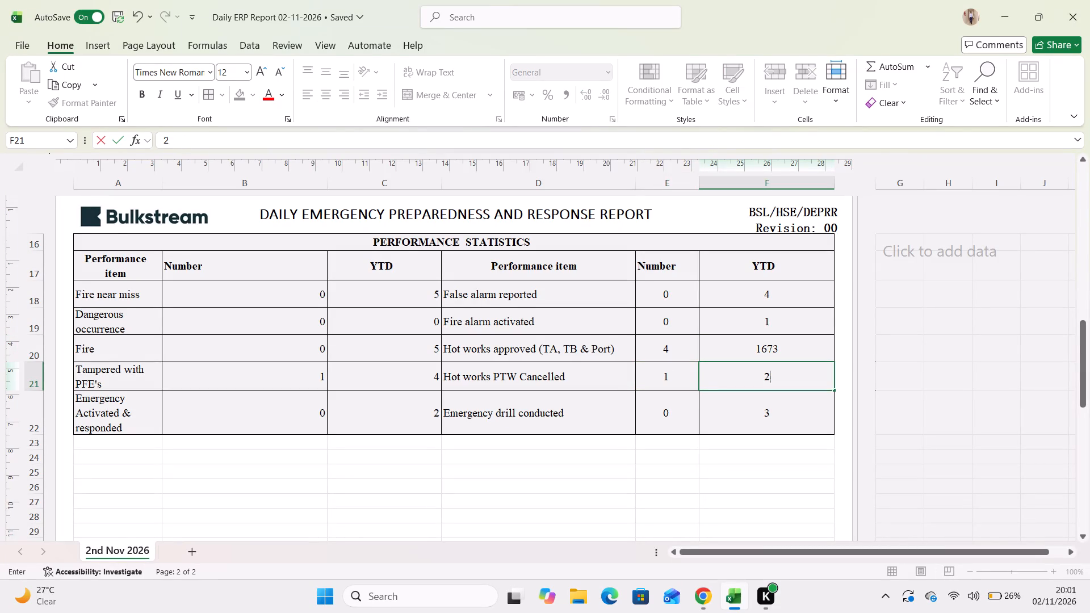
Complete the YTD value for Hot works PTW Cancelled as 20 in the performance statistics table.
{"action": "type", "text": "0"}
{"action": "left_click", "coordinate": [613, 424]}
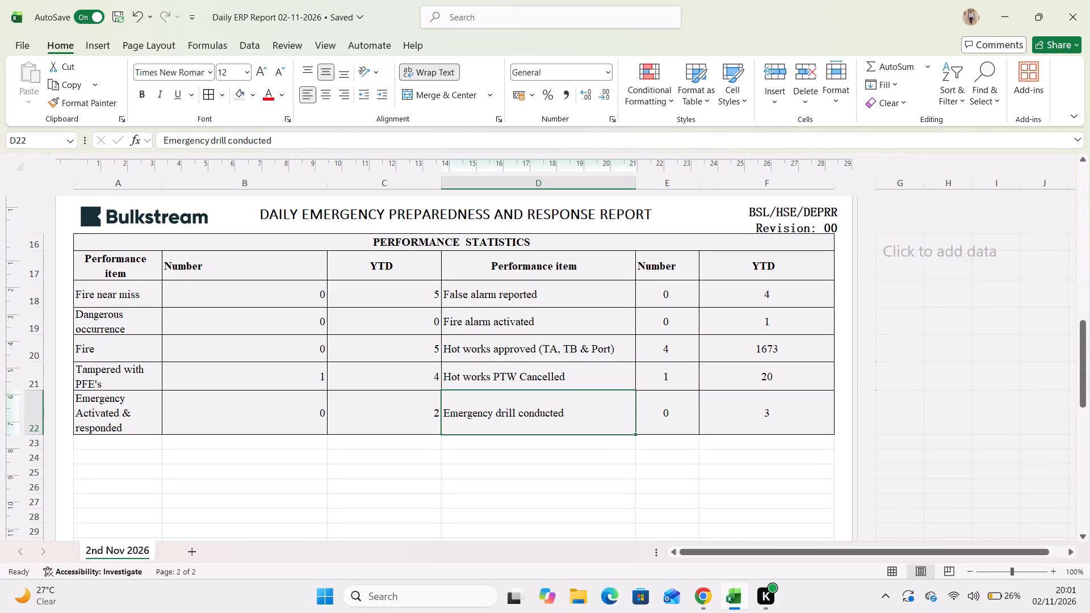
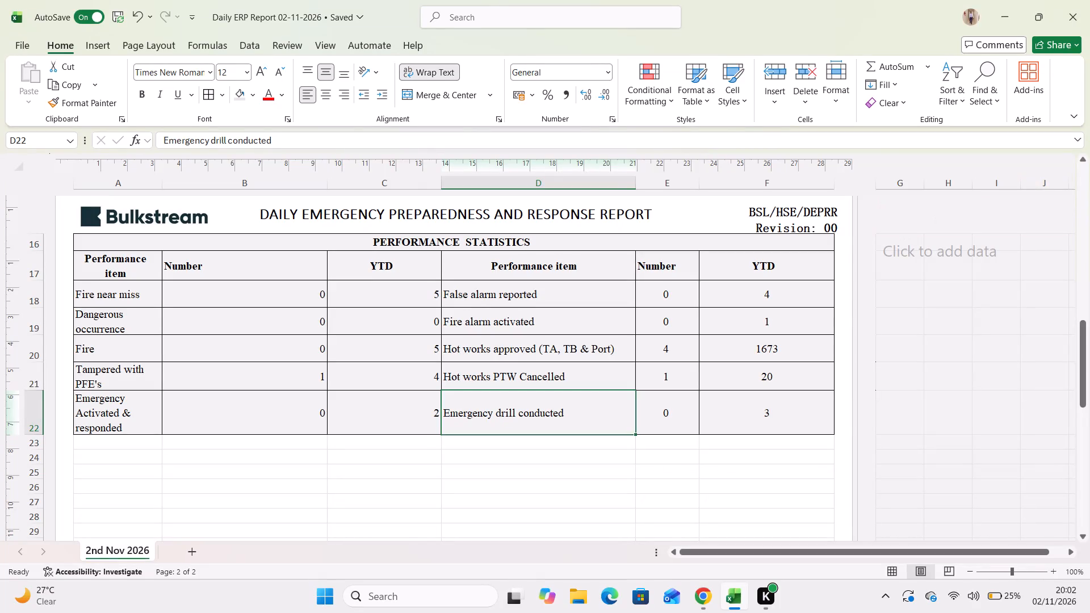
Set the hot works approved (TA, TB & Port) entry to a daily number of 10 and a YTD of 1681.
{"action": "left_click", "coordinate": [668, 357]}
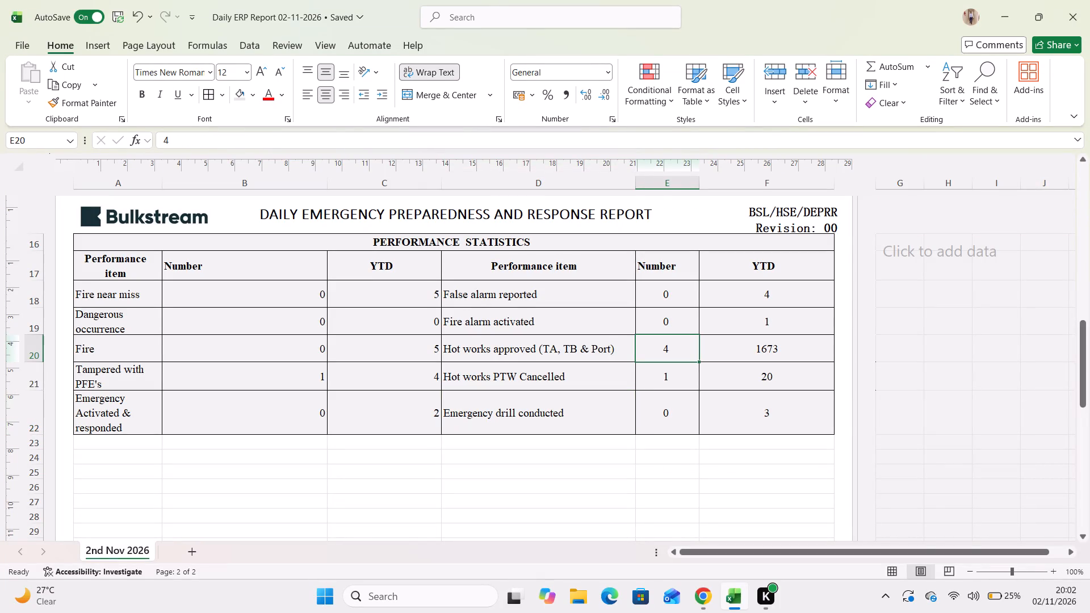
{"action": "type", "text": "10"}
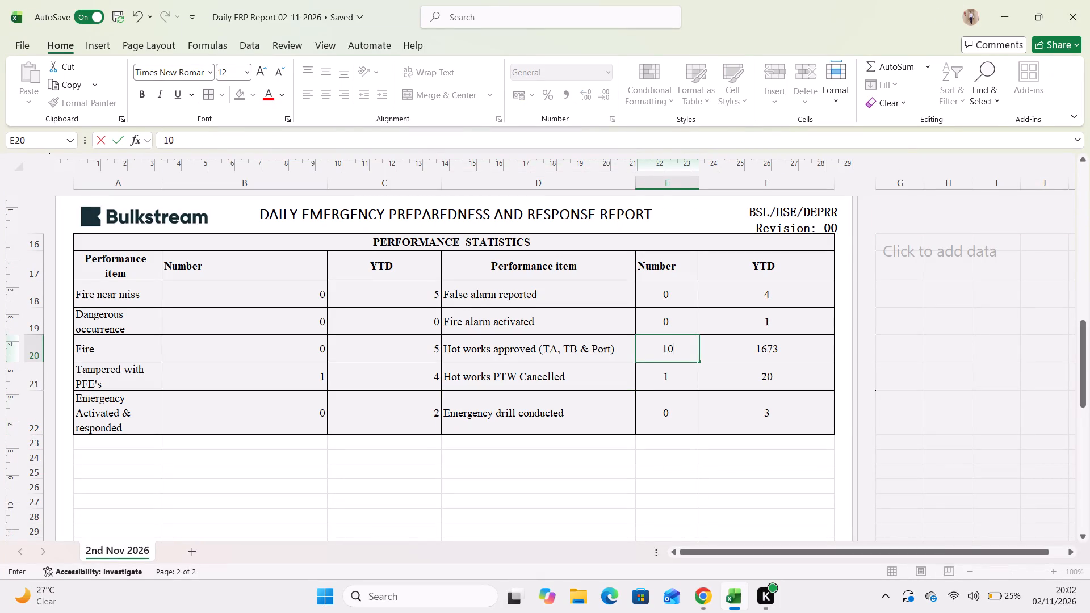
{"action": "double_click", "coordinate": [780, 349]}
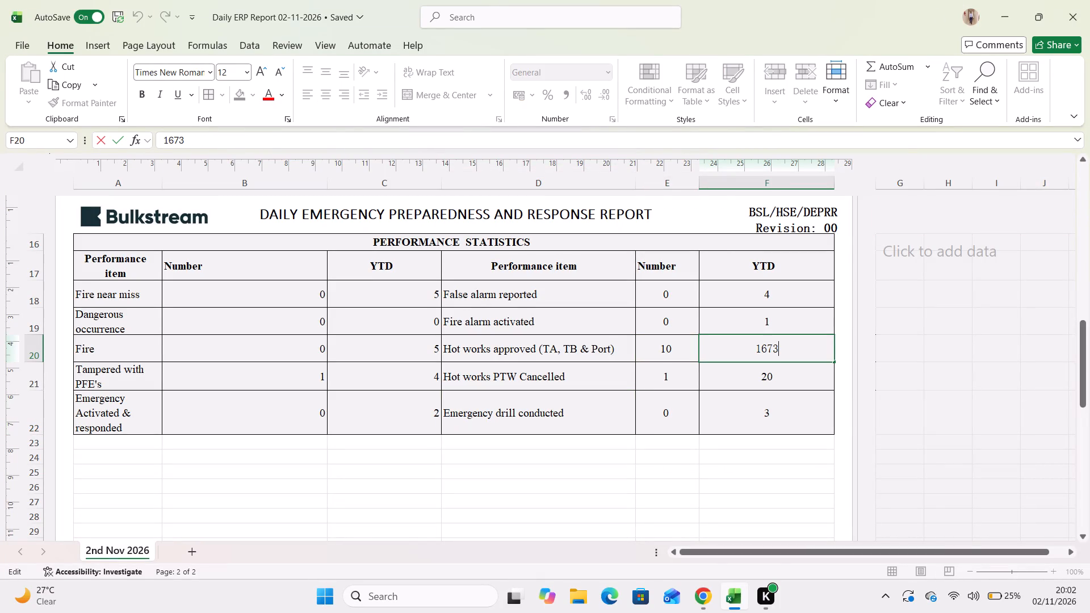
{"action": "key", "text": "BackSpace"}
{"action": "key", "text": "BackSpace"}
{"action": "type", "text": "81"}
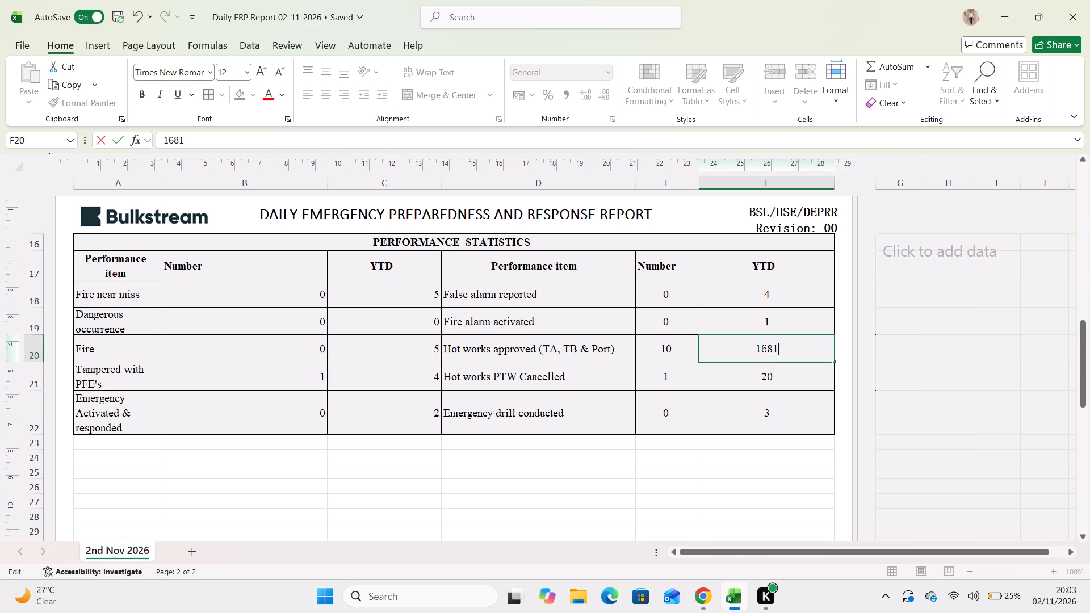
{"action": "left_click", "coordinate": [772, 306]}
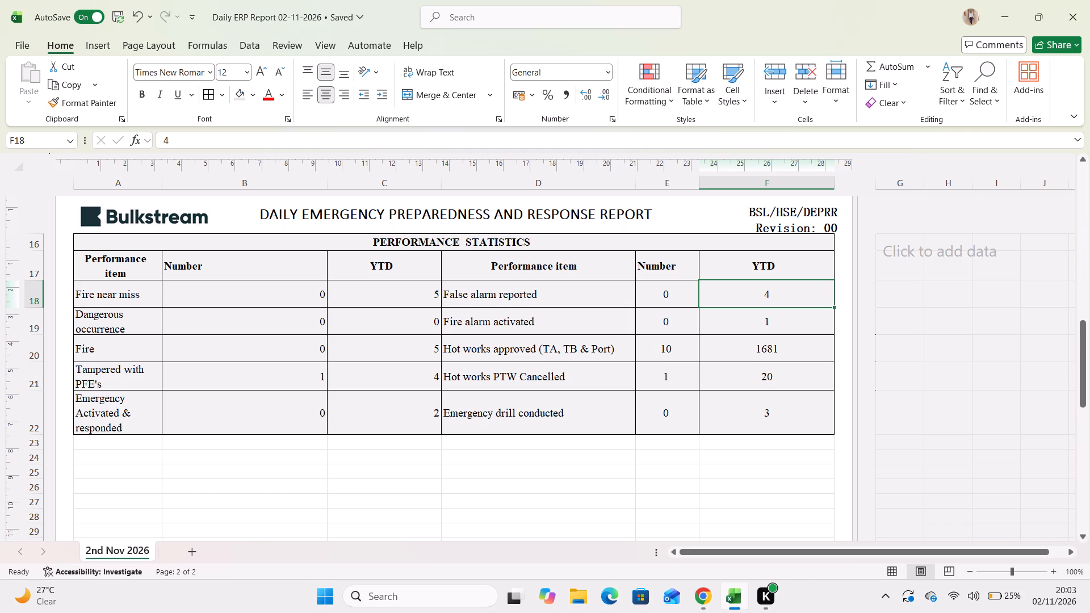
Review the performance statistics entries, and check the activities and hazards sections back to the start of the report.
{"action": "left_click", "coordinate": [748, 362]}
{"action": "left_click", "coordinate": [720, 343]}
{"action": "left_click", "coordinate": [742, 322]}
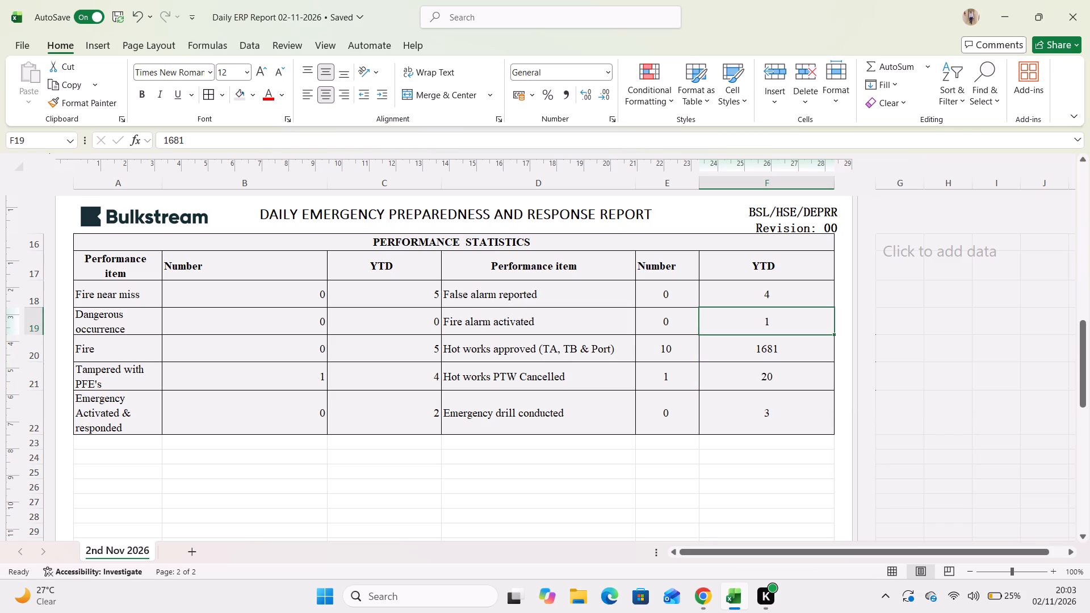
{"action": "left_click", "coordinate": [236, 404]}
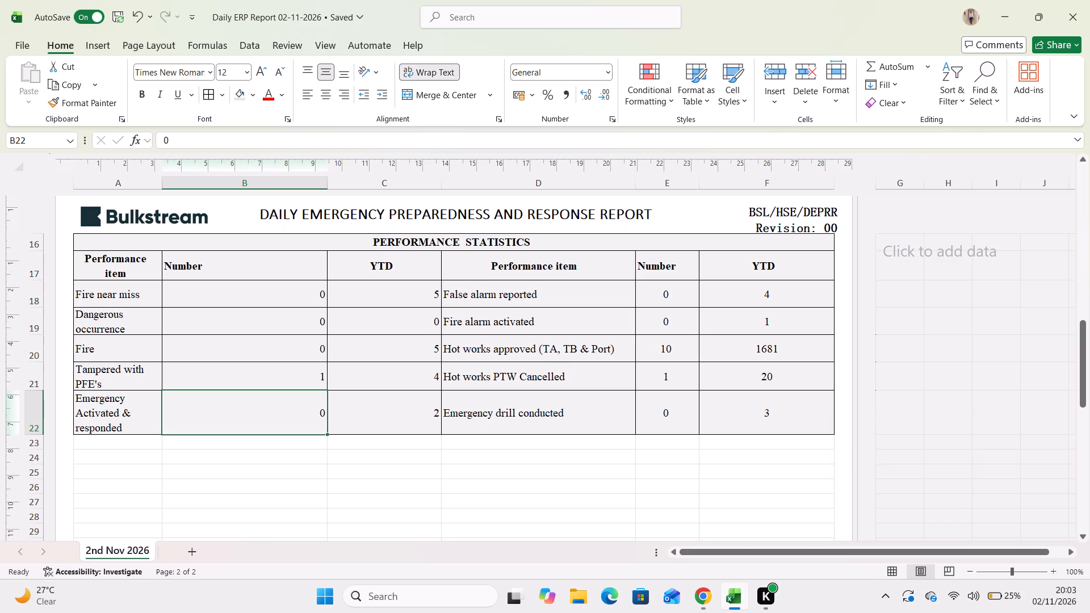
{"action": "left_click", "coordinate": [225, 321]}
{"action": "left_click", "coordinate": [224, 298]}
{"action": "left_click", "coordinate": [479, 370]}
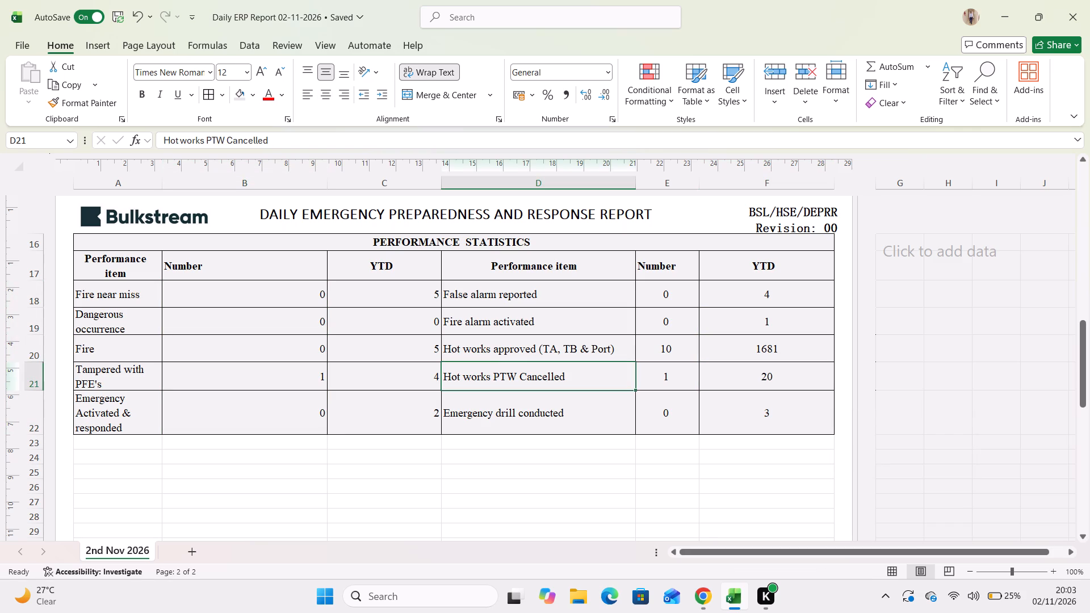
{"action": "left_click", "coordinate": [467, 409]}
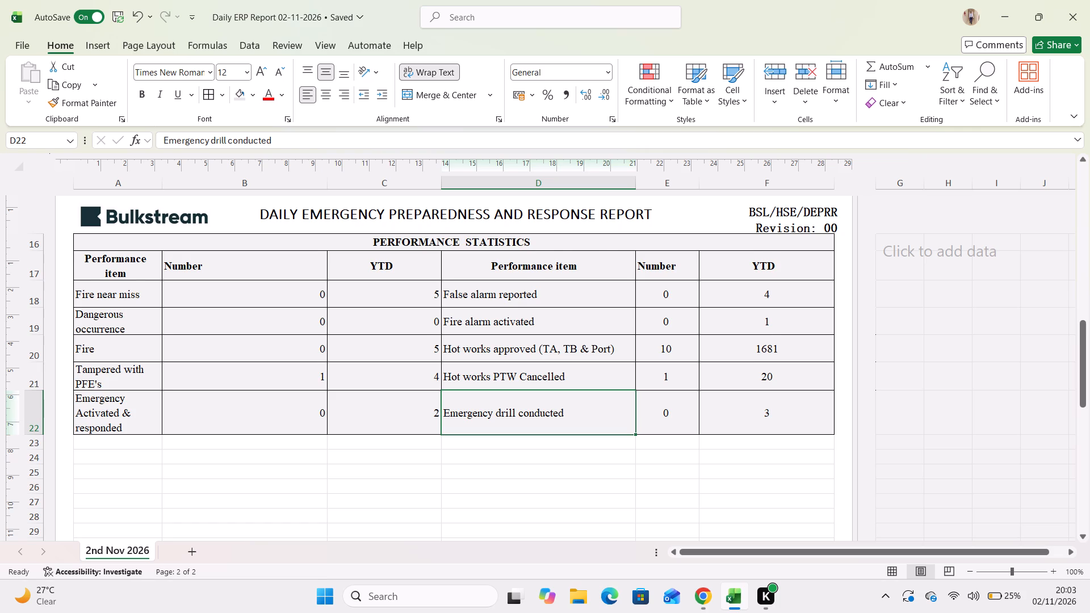
{"action": "scroll", "coordinate": [506, 409], "scroll_direction": "up", "scroll_amount": 10}
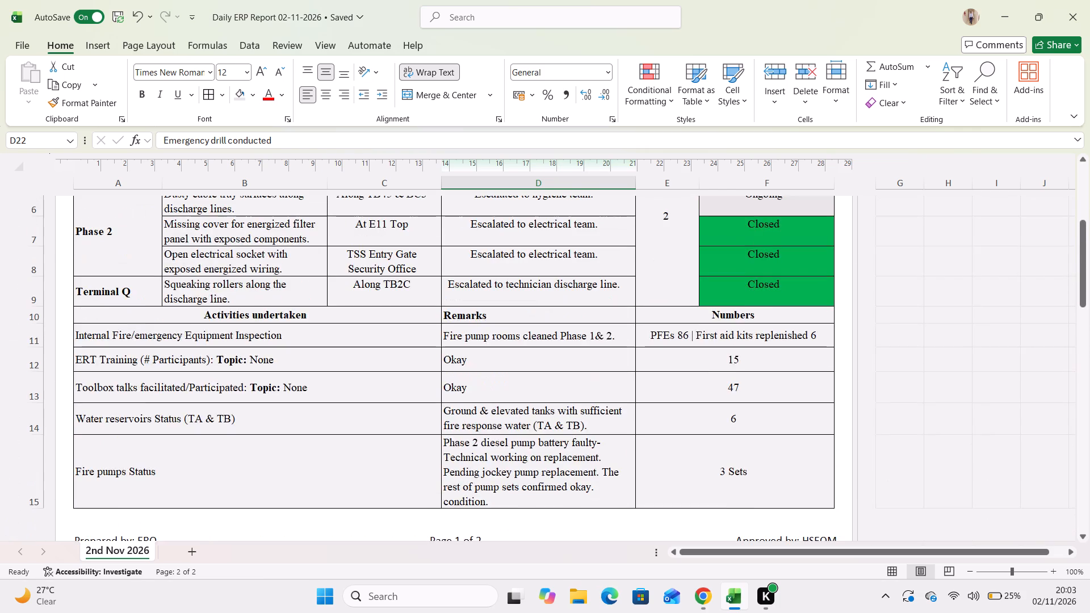
{"action": "scroll", "coordinate": [506, 412], "scroll_direction": "up", "scroll_amount": 6}
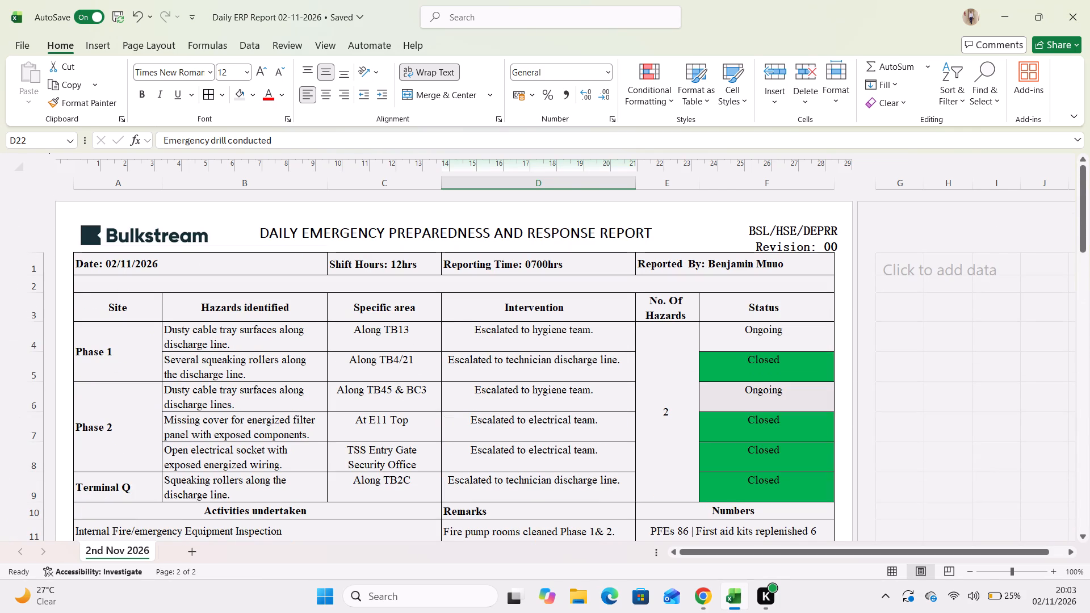
Save the daily ERP report workbook.
{"action": "key", "text": "ctrl+s"}
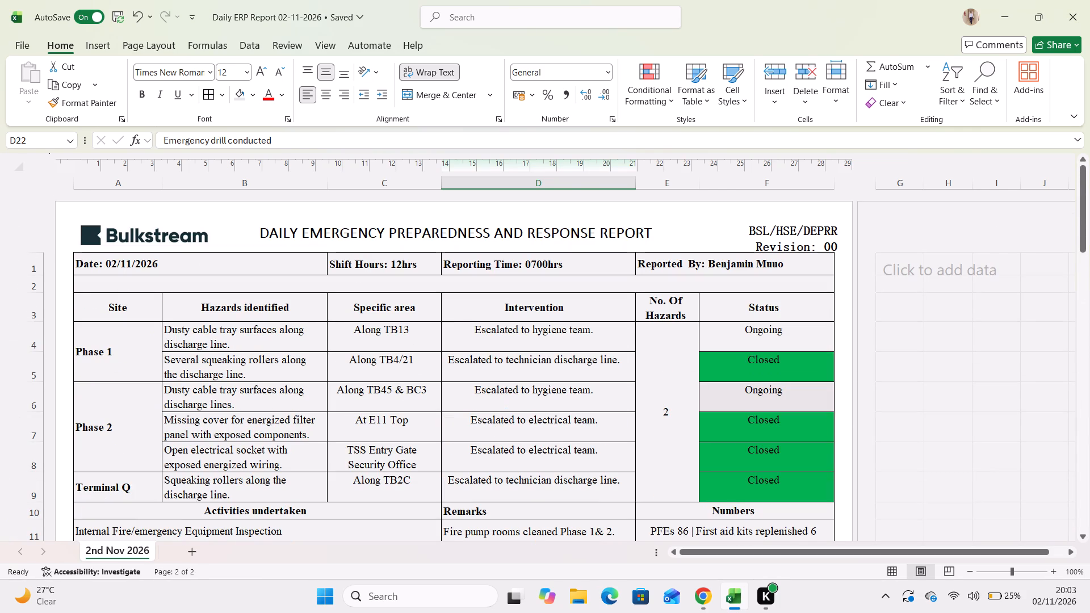
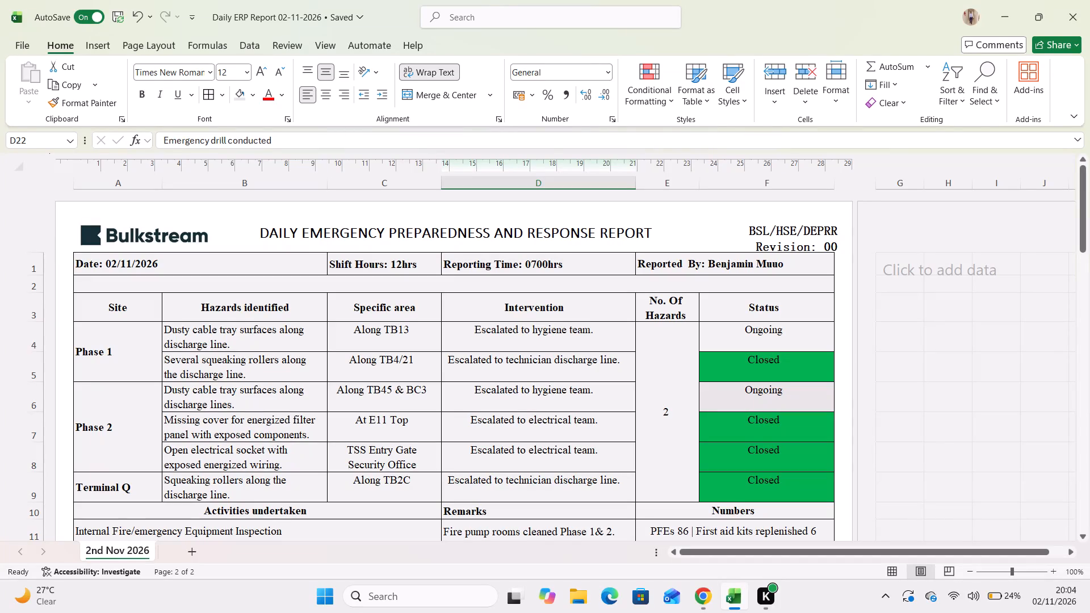
Set the numbers for ERT training participants and toolbox talks facilitated/participated to 0 in the activities undertaken section.
{"action": "scroll", "coordinate": [523, 402], "scroll_direction": "down", "scroll_amount": 2}
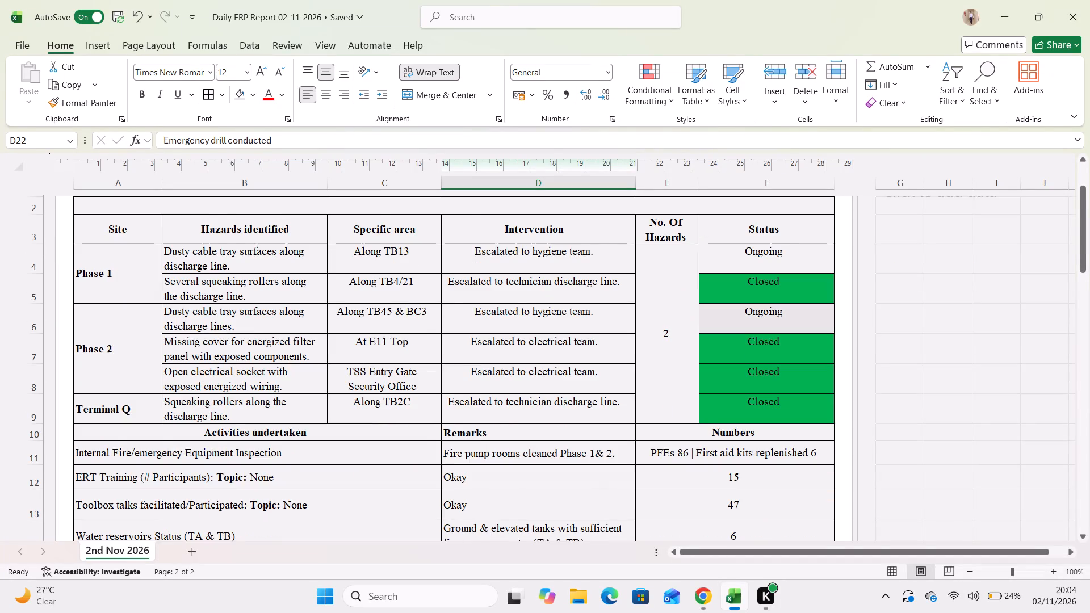
{"action": "scroll", "coordinate": [522, 400], "scroll_direction": "down", "scroll_amount": 2}
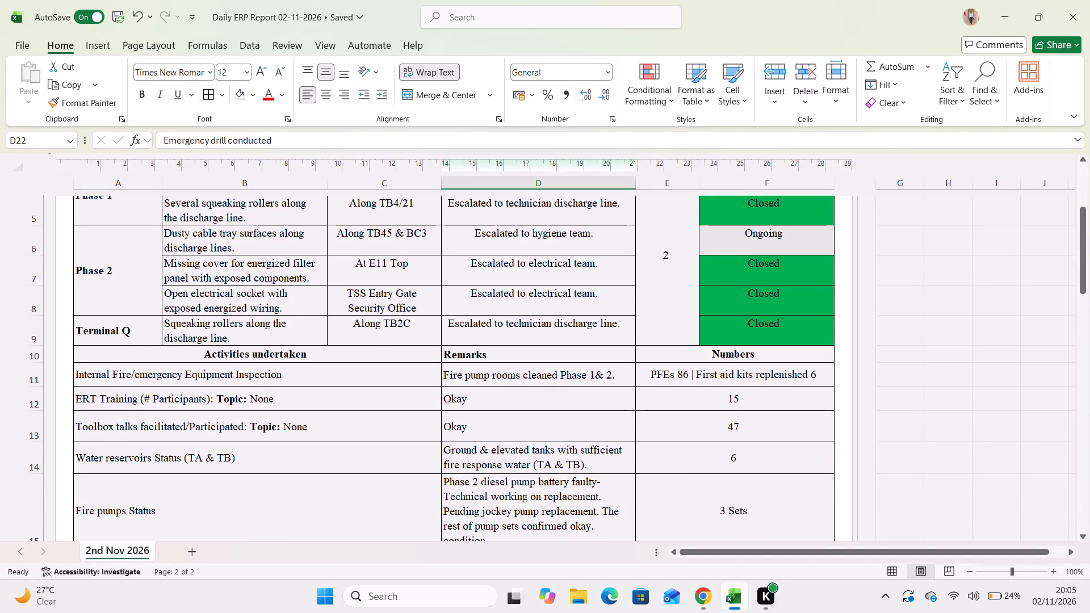
{"action": "scroll", "coordinate": [530, 464], "scroll_direction": "down", "scroll_amount": 2}
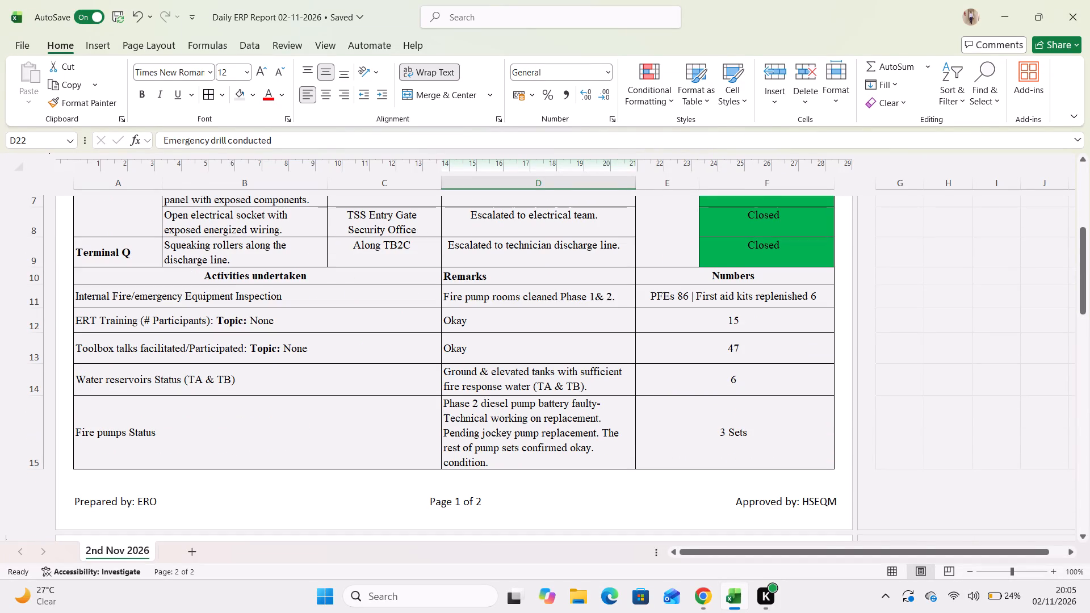
{"action": "left_click", "coordinate": [706, 313]}
{"action": "key", "text": "0"}
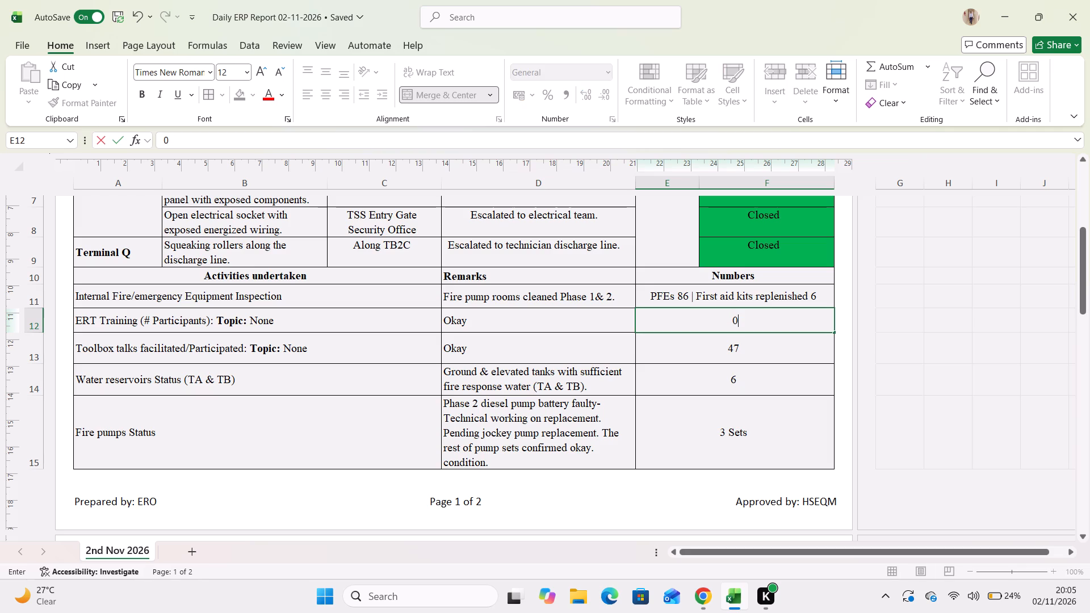
{"action": "left_click", "coordinate": [730, 356]}
{"action": "key", "text": "0"}
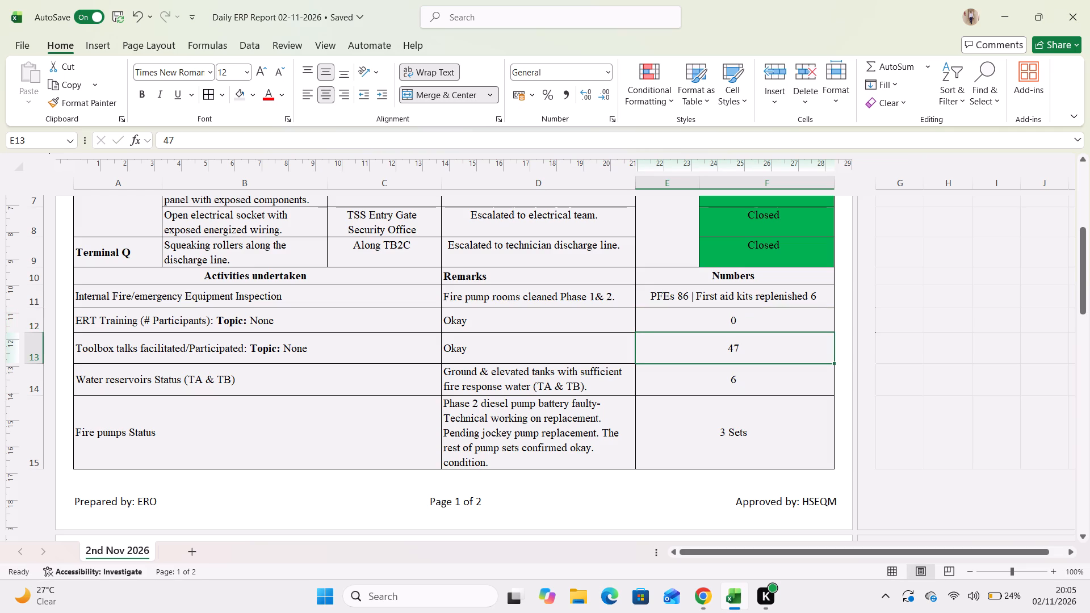
{"action": "left_click", "coordinate": [727, 392]}
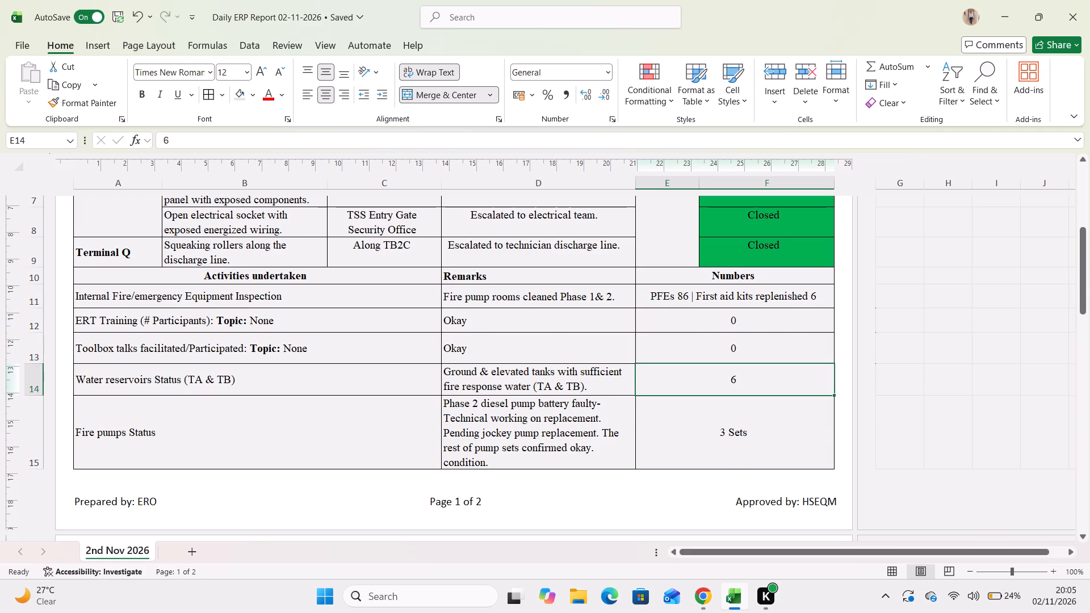
Review the whole report, from the hazards and activities sections through the performance statistics.
{"action": "scroll", "coordinate": [700, 385], "scroll_direction": "up", "scroll_amount": 6}
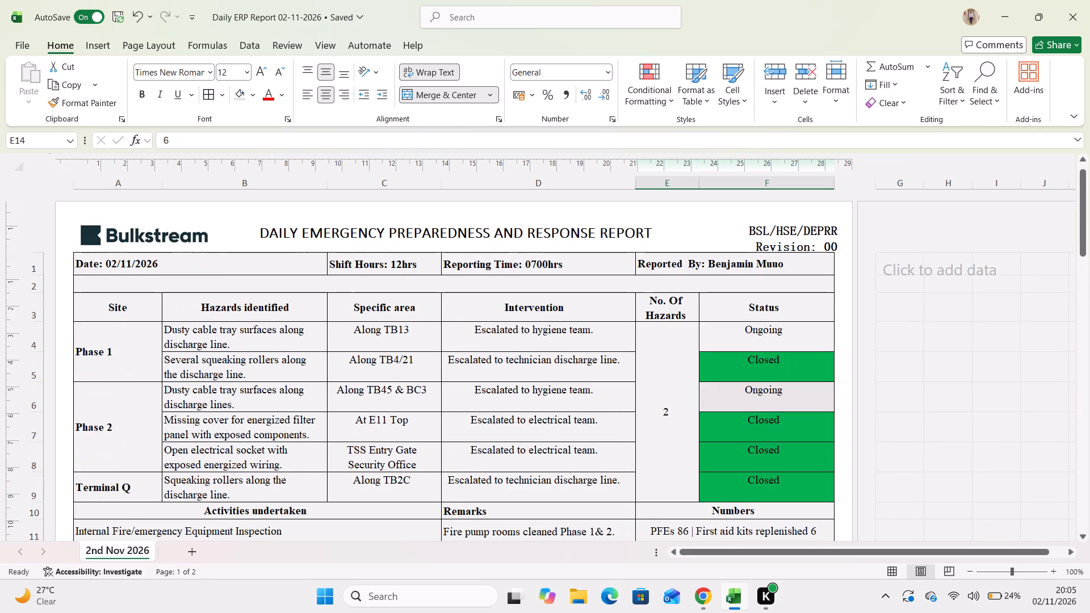
{"action": "scroll", "coordinate": [700, 386], "scroll_direction": "down", "scroll_amount": 5}
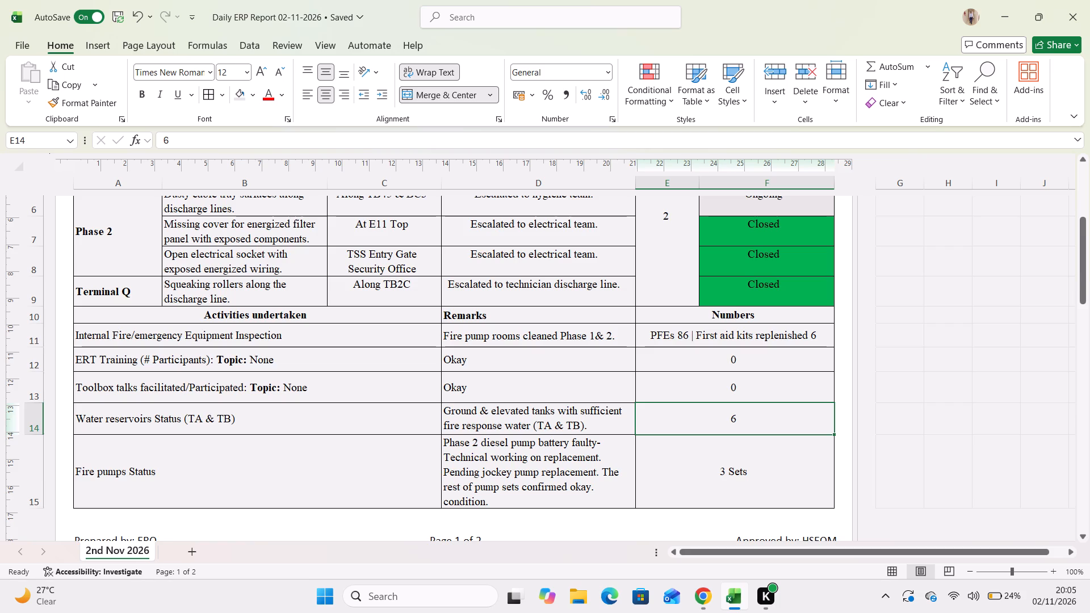
{"action": "scroll", "coordinate": [700, 386], "scroll_direction": "down", "scroll_amount": 8}
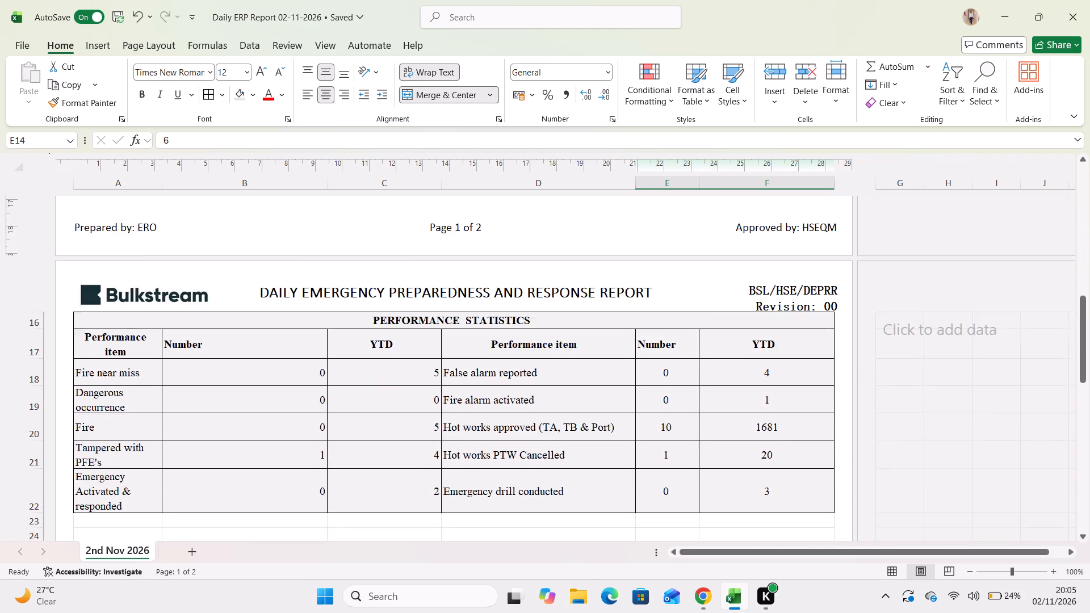
{"action": "scroll", "coordinate": [701, 391], "scroll_direction": "down", "scroll_amount": 1}
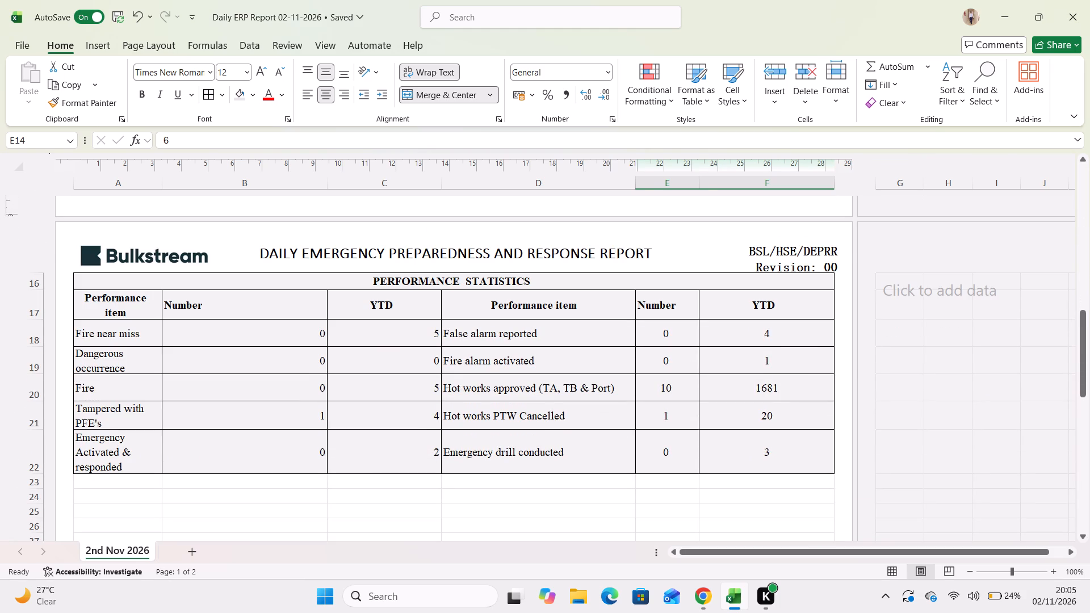
{"action": "scroll", "coordinate": [708, 383], "scroll_direction": "down", "scroll_amount": 3}
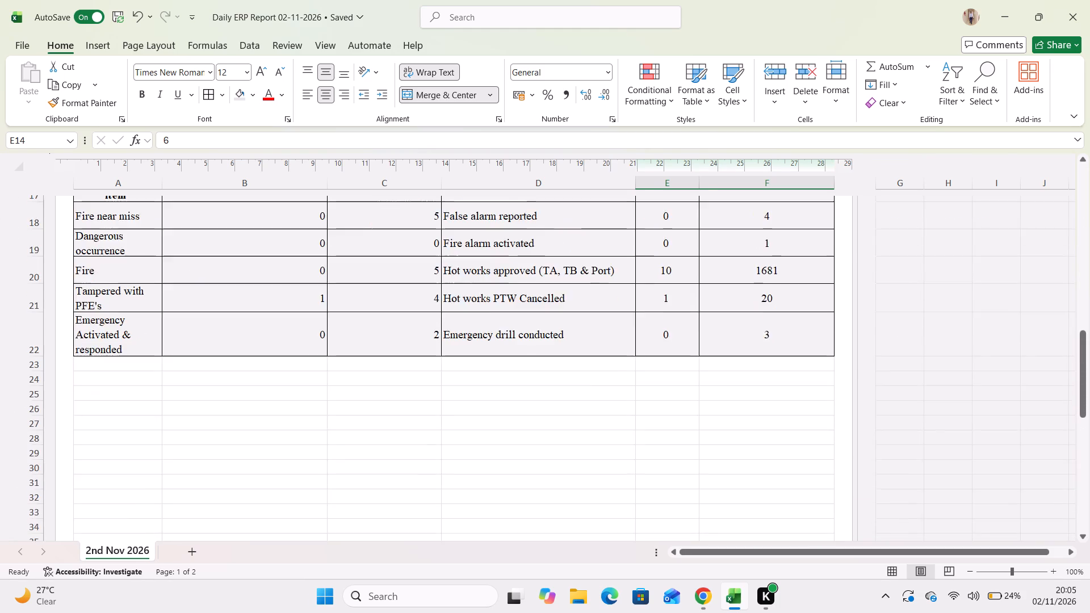
{"action": "scroll", "coordinate": [708, 383], "scroll_direction": "down", "scroll_amount": 2}
{"action": "scroll", "coordinate": [708, 383], "scroll_direction": "up", "scroll_amount": 5}
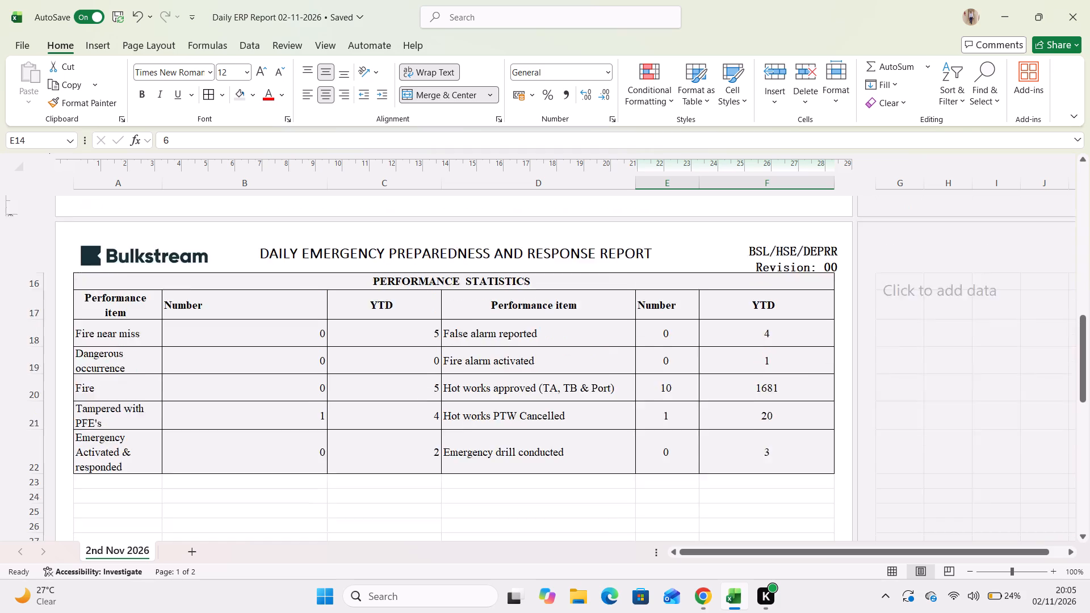
{"action": "scroll", "coordinate": [708, 383], "scroll_direction": "up", "scroll_amount": 1}
Save the daily ERP report workbook.
{"action": "key", "text": "ctrl+s"}
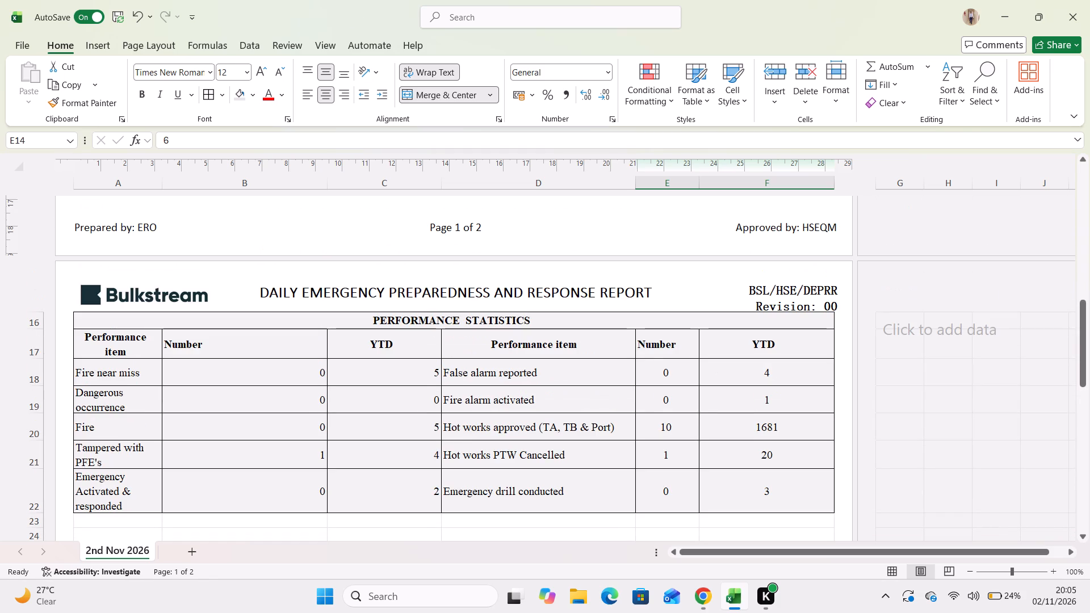
Return to the start of the report and select the date cell.
{"action": "scroll", "coordinate": [535, 451], "scroll_direction": "up", "scroll_amount": 6}
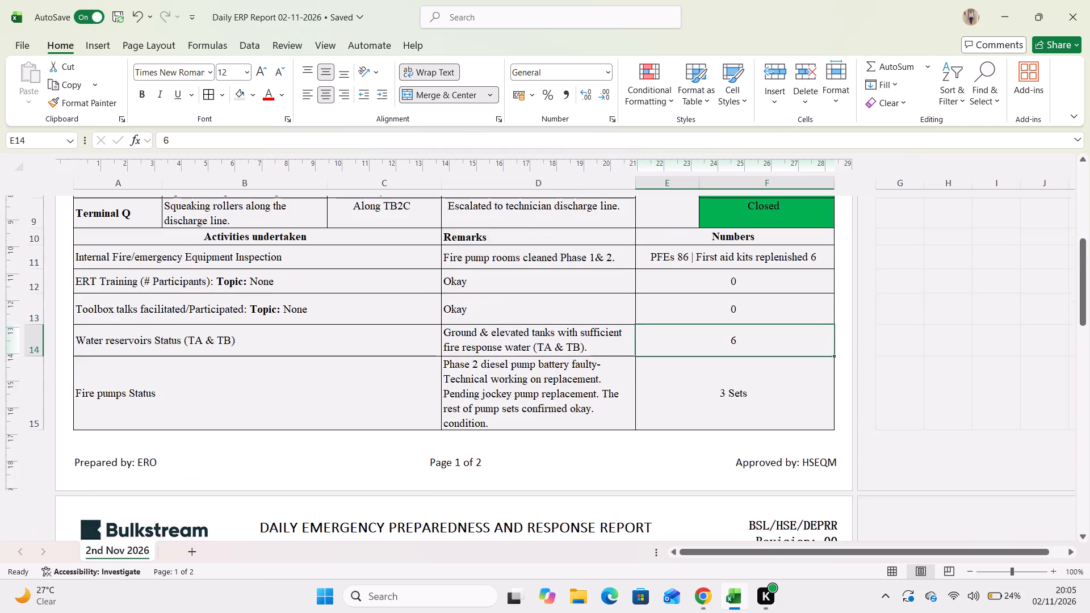
{"action": "scroll", "coordinate": [534, 451], "scroll_direction": "up", "scroll_amount": 13}
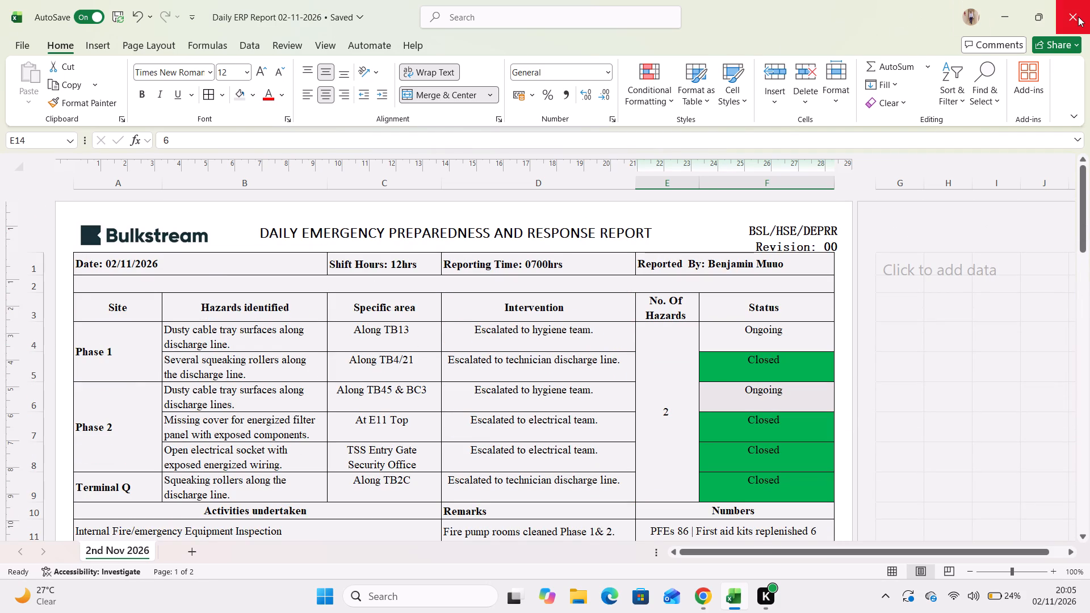
{"action": "left_click", "coordinate": [160, 264]}
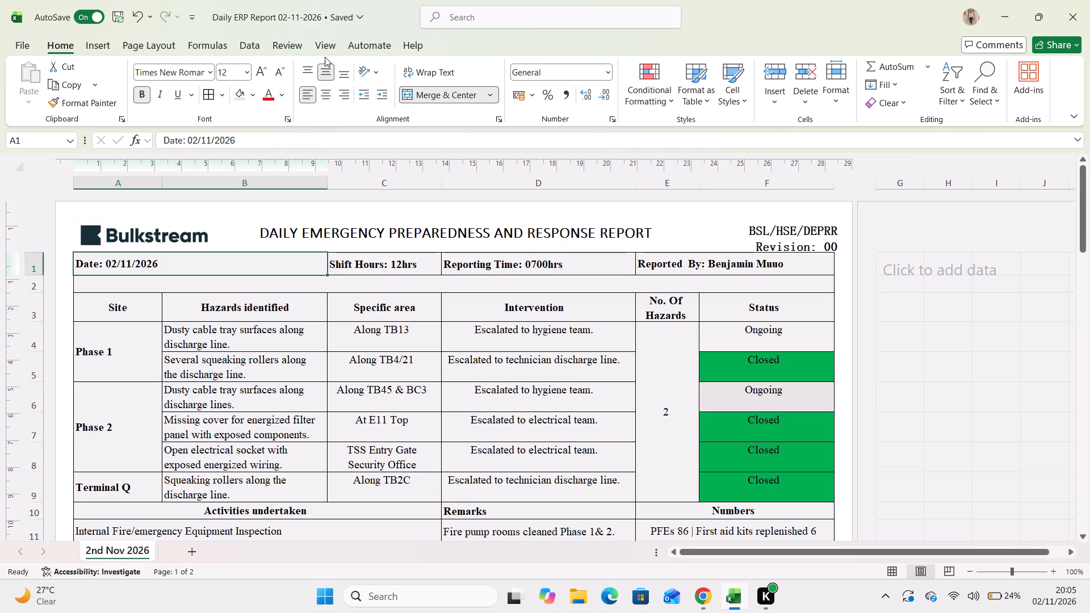
Run a spelling check on the 2nd Nov 2026 sheet of the daily emergency preparedness and response report.
{"action": "left_click", "coordinate": [286, 42]}
{"action": "left_click", "coordinate": [22, 95]}
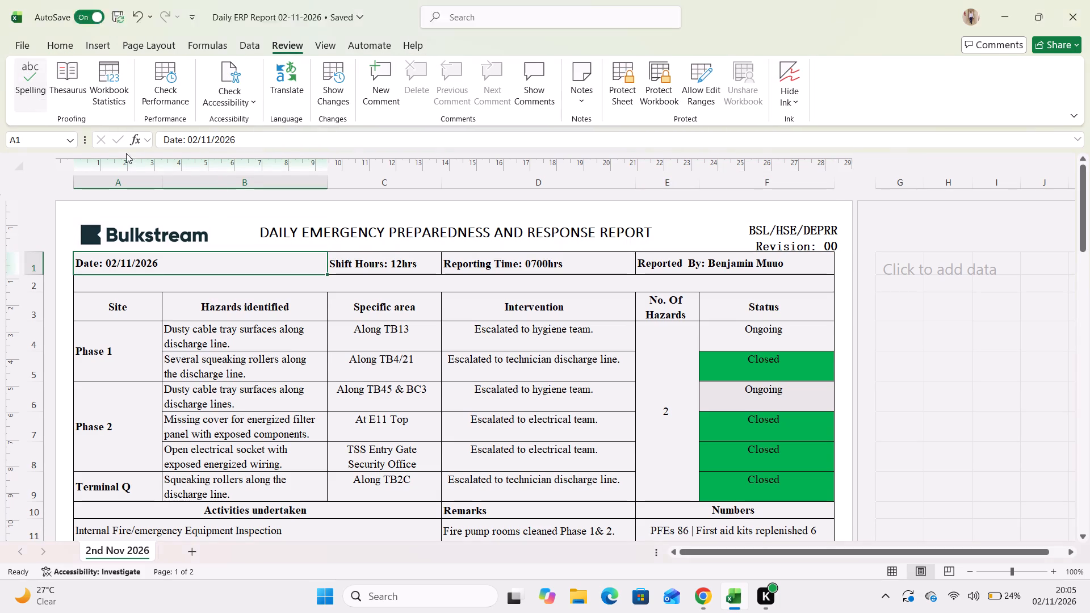
{"action": "left_click", "coordinate": [624, 323]}
Save the spell-checked daily ERP report workbook.
{"action": "key", "text": "ctrl+s"}
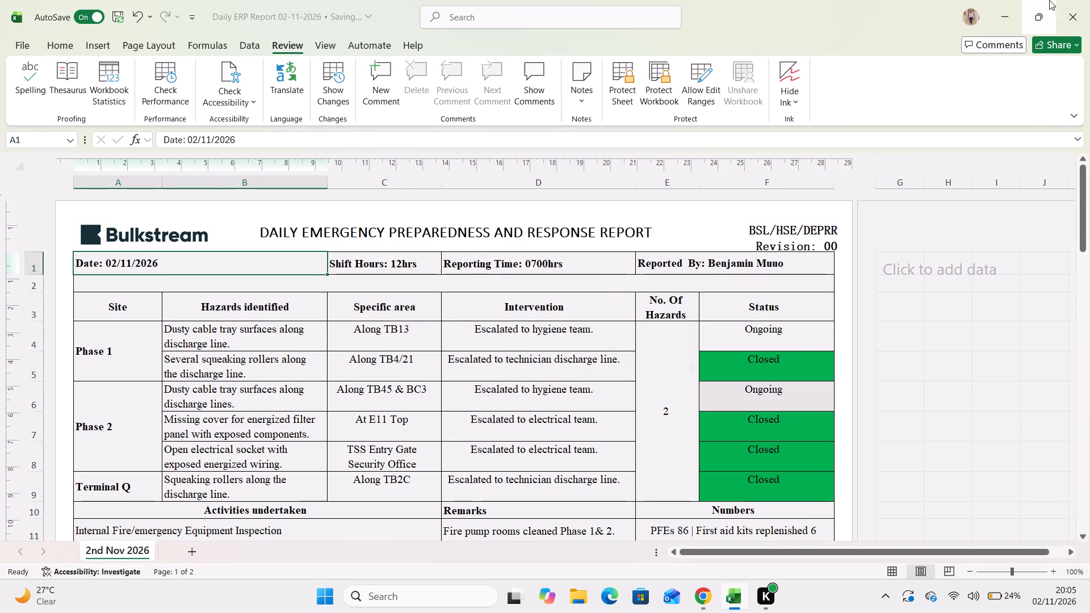
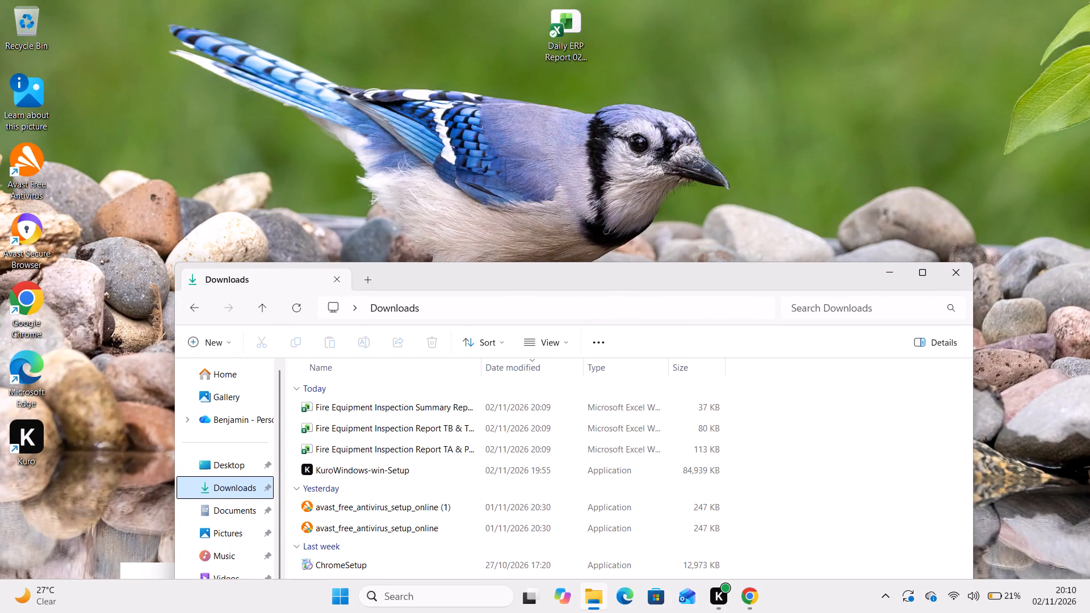
Move the Fire Equipment Inspection Summary Report workbook from the Downloads folder to the desktop.
{"action": "left_click_drag", "start_coordinate": [380, 409], "coordinate": [698, 170]}
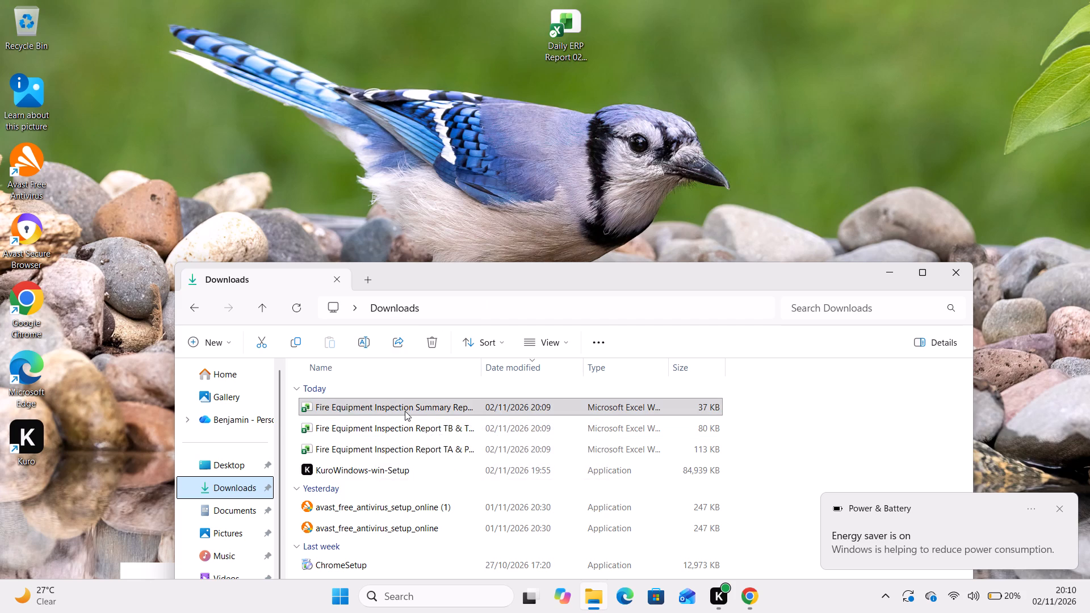
{"action": "left_click_drag", "start_coordinate": [406, 404], "coordinate": [756, 132]}
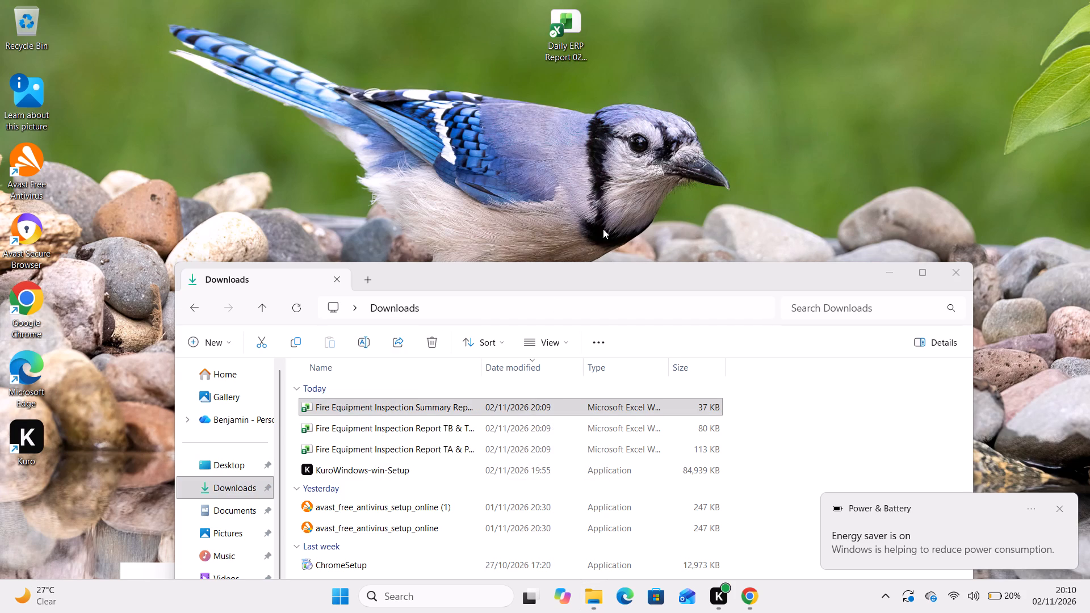
Move the three Fire Equipment Inspection workbooks (Summary Report, Report TB and Report TA & Port) from Downloads to the desktop.
{"action": "left_click_drag", "start_coordinate": [364, 403], "coordinate": [706, 227]}
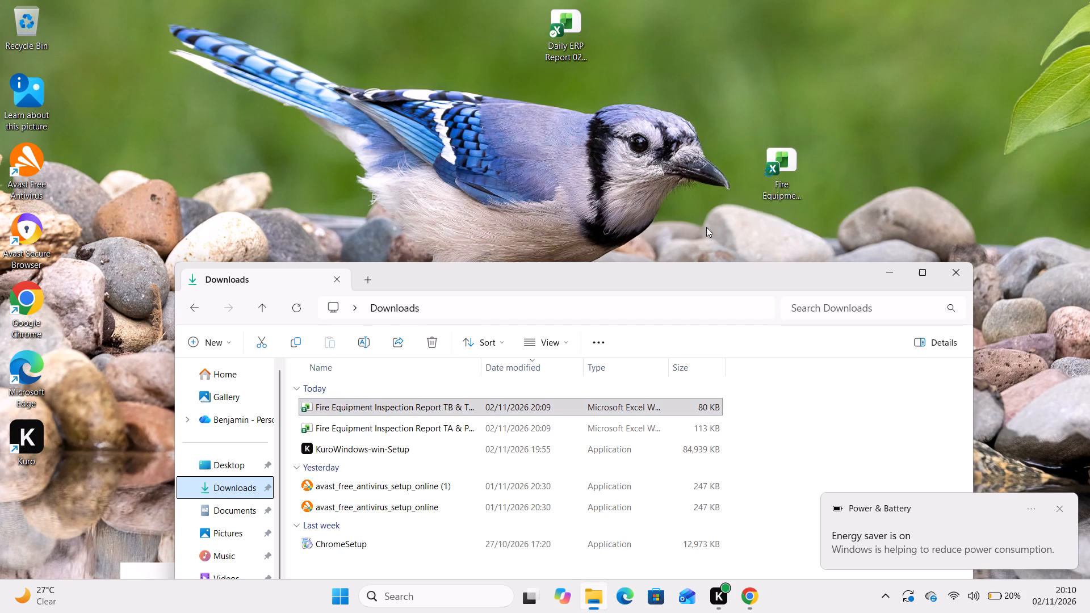
{"action": "left_click_drag", "start_coordinate": [706, 227], "coordinate": [858, 185]}
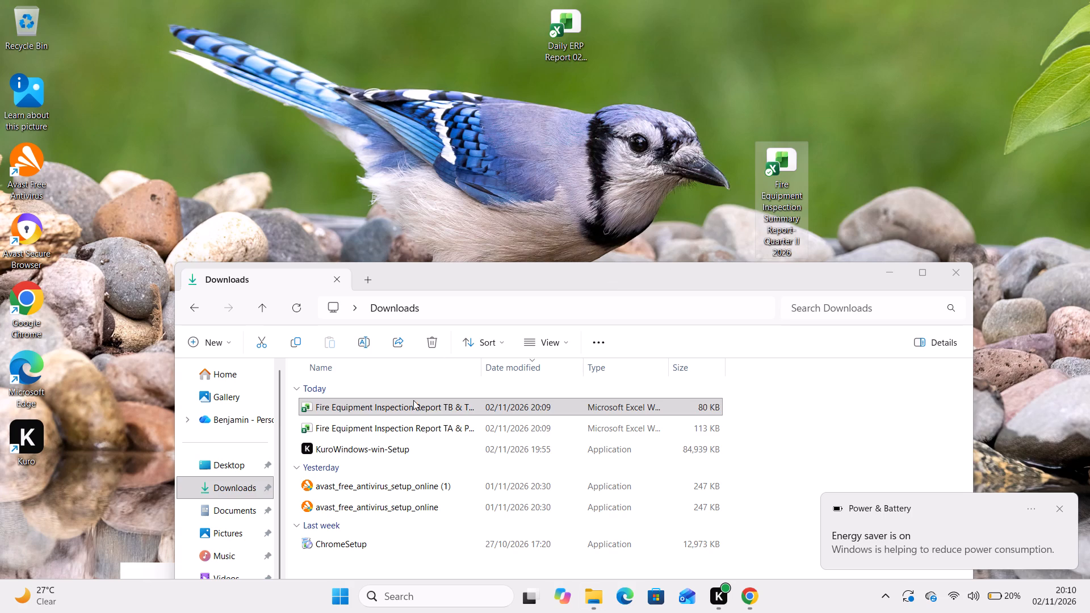
{"action": "left_click_drag", "start_coordinate": [396, 408], "coordinate": [972, 188]}
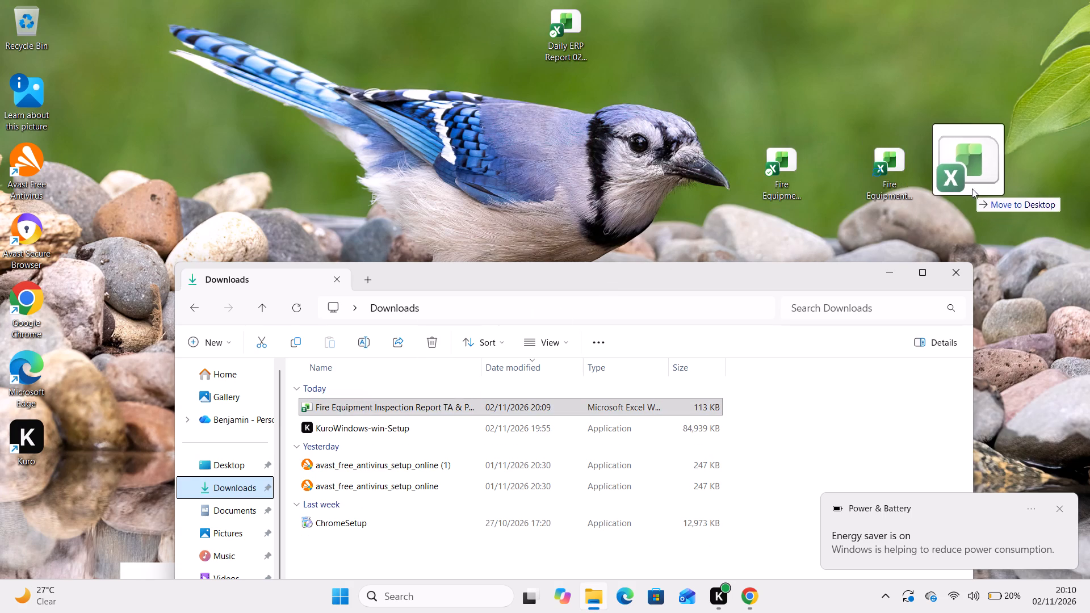
{"action": "left_click_drag", "start_coordinate": [972, 188], "coordinate": [983, 190]}
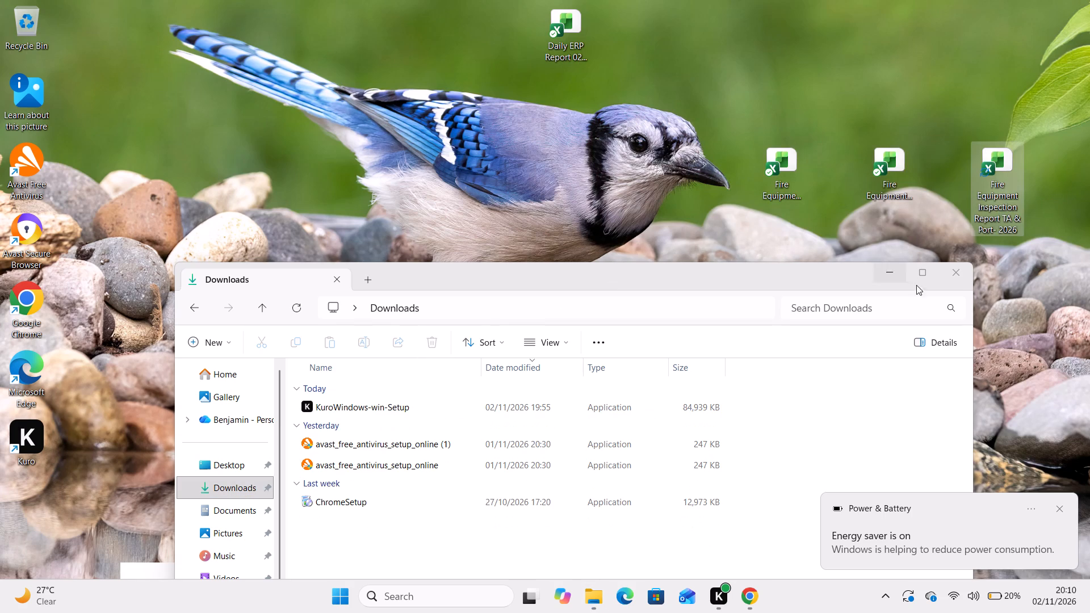
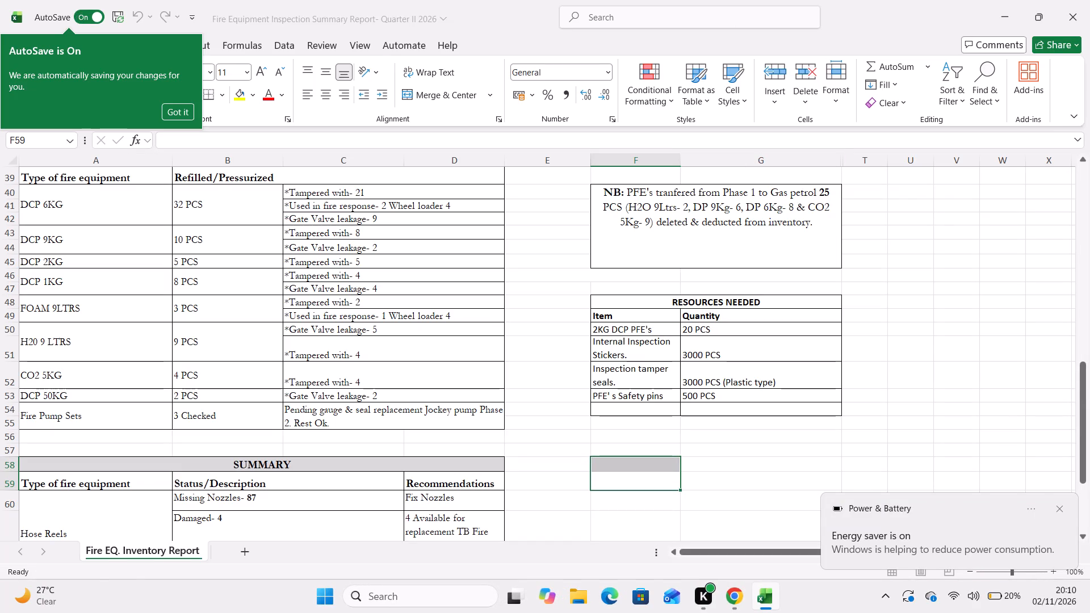
Review the inspection tables, summaries, resources needed and note in the Fire Equipment Inspection Summary Report.
{"action": "scroll", "coordinate": [464, 408], "scroll_direction": "up", "scroll_amount": 2}
{"action": "scroll", "coordinate": [464, 408], "scroll_direction": "down", "scroll_amount": 2}
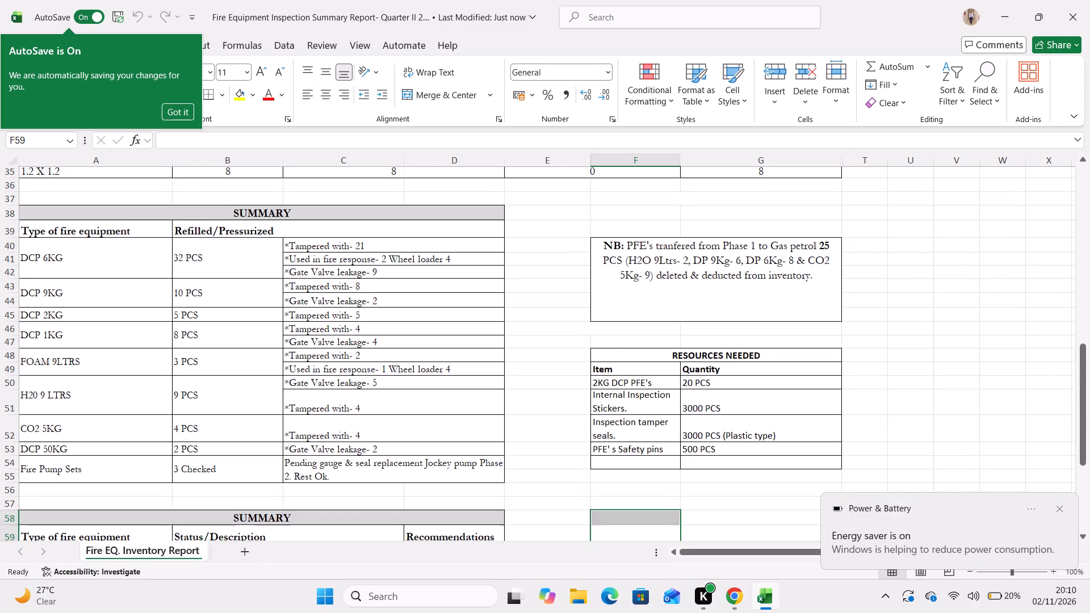
{"action": "scroll", "coordinate": [464, 408], "scroll_direction": "down", "scroll_amount": 7}
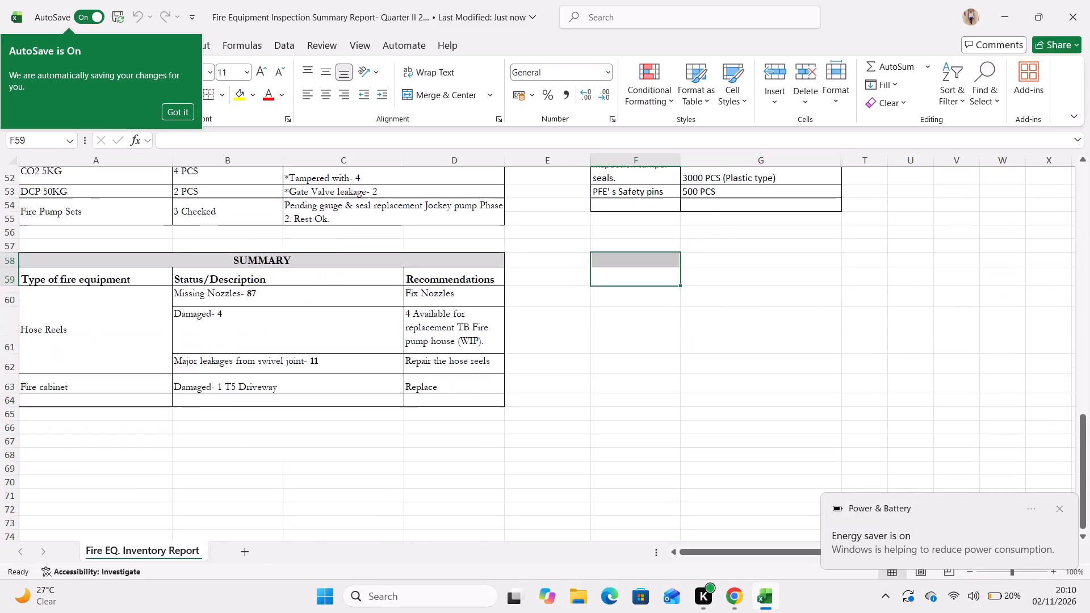
{"action": "scroll", "coordinate": [464, 408], "scroll_direction": "down", "scroll_amount": 1}
{"action": "scroll", "coordinate": [464, 408], "scroll_direction": "up", "scroll_amount": 14}
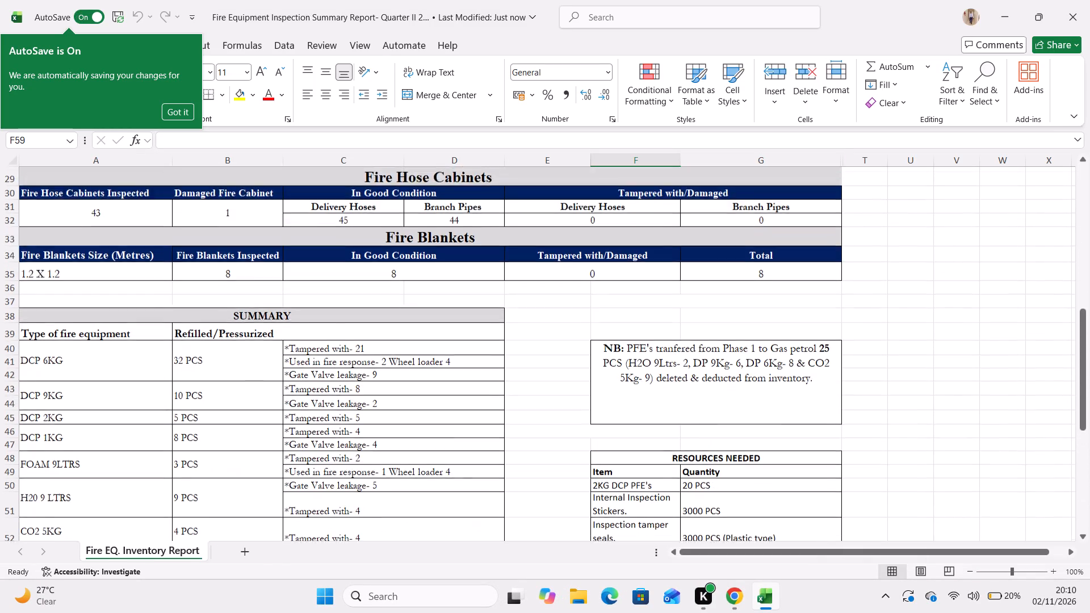
{"action": "scroll", "coordinate": [464, 408], "scroll_direction": "up", "scroll_amount": 2}
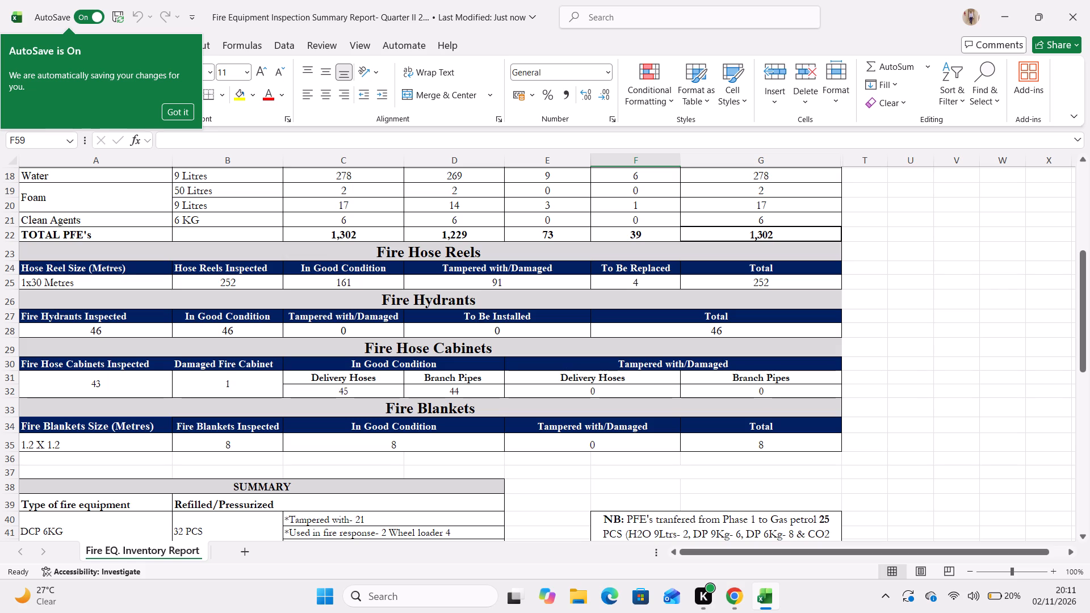
Insert two blank rows directly below the Fire Blankets table, at row 36.
{"action": "left_click", "coordinate": [6, 468]}
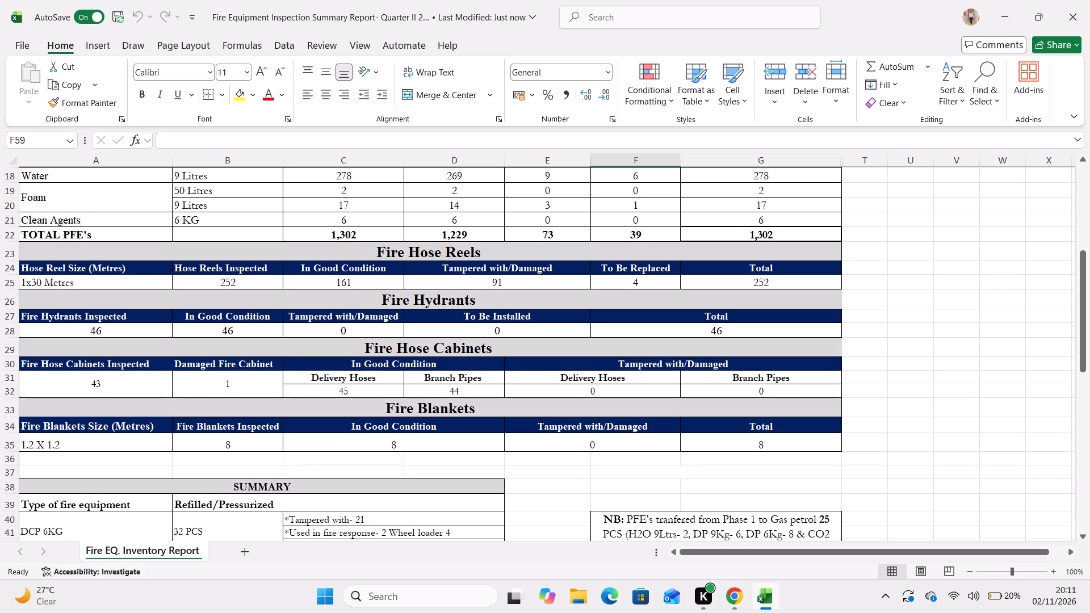
{"action": "left_click", "coordinate": [0, 472]}
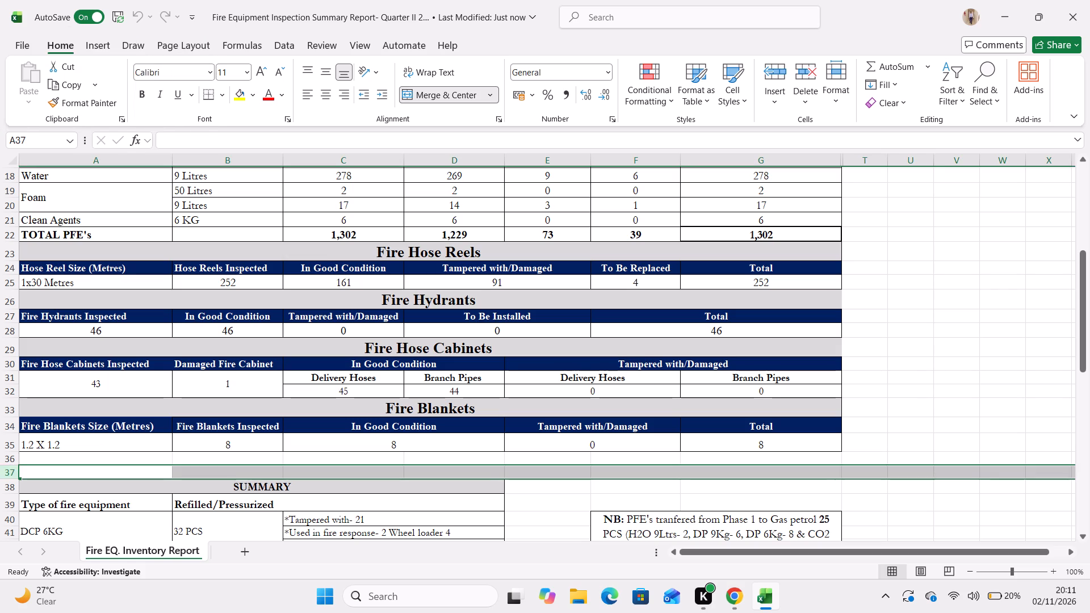
{"action": "left_click", "coordinate": [6, 458]}
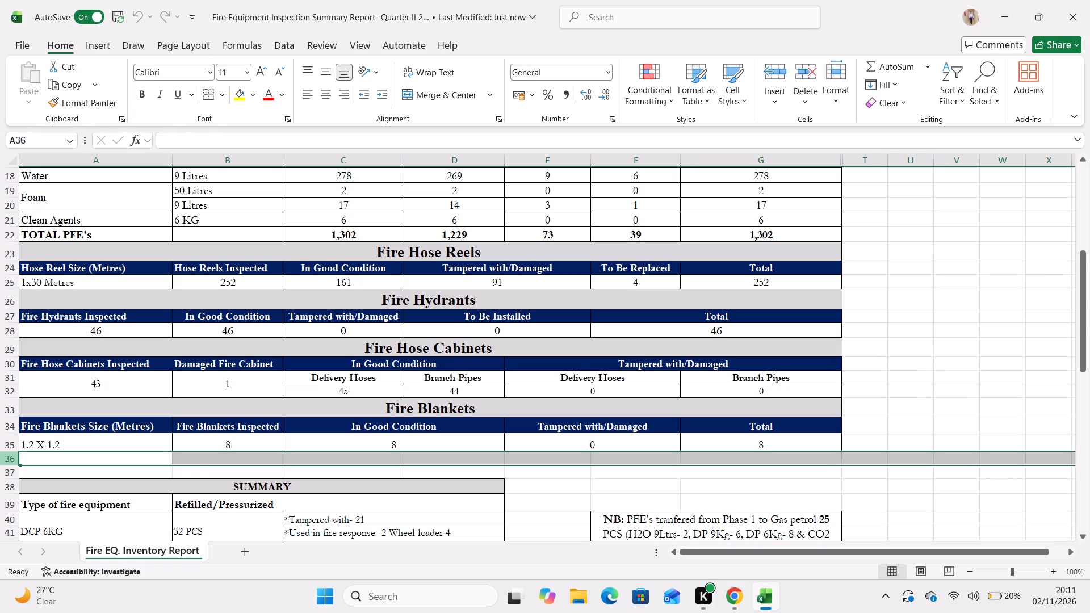
{"action": "right_click", "coordinate": [7, 458]}
{"action": "left_click", "coordinate": [66, 299]}
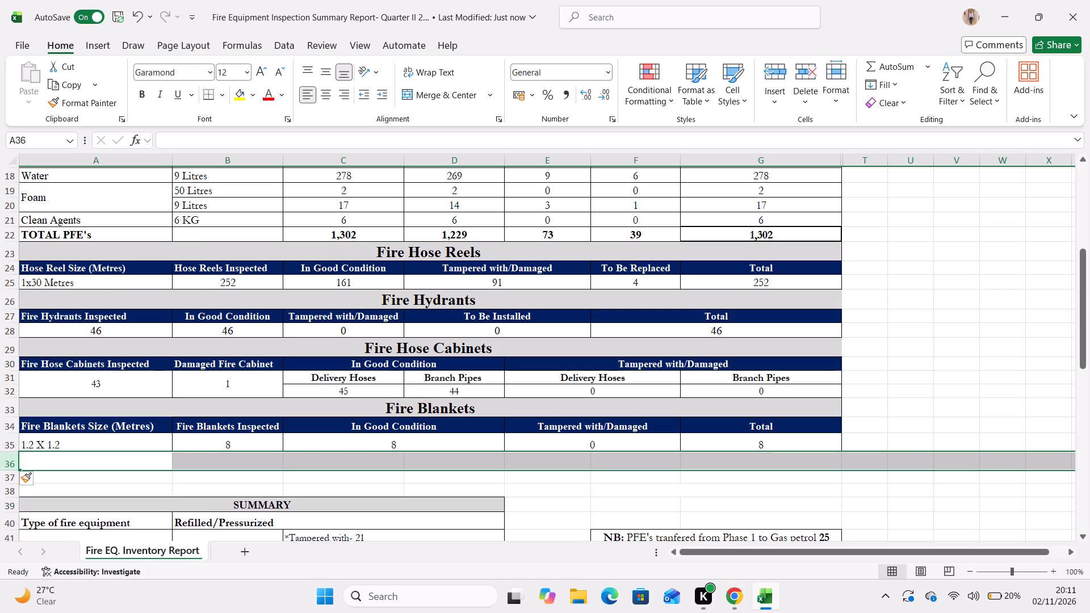
{"action": "right_click", "coordinate": [1, 465]}
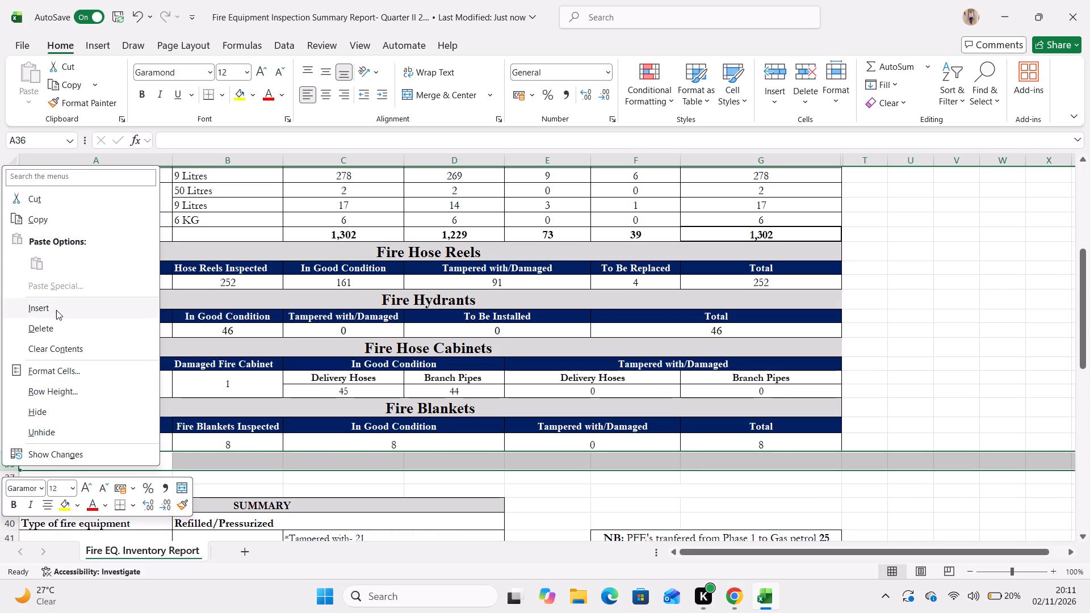
{"action": "left_click", "coordinate": [56, 310]}
{"action": "left_click", "coordinate": [95, 490]}
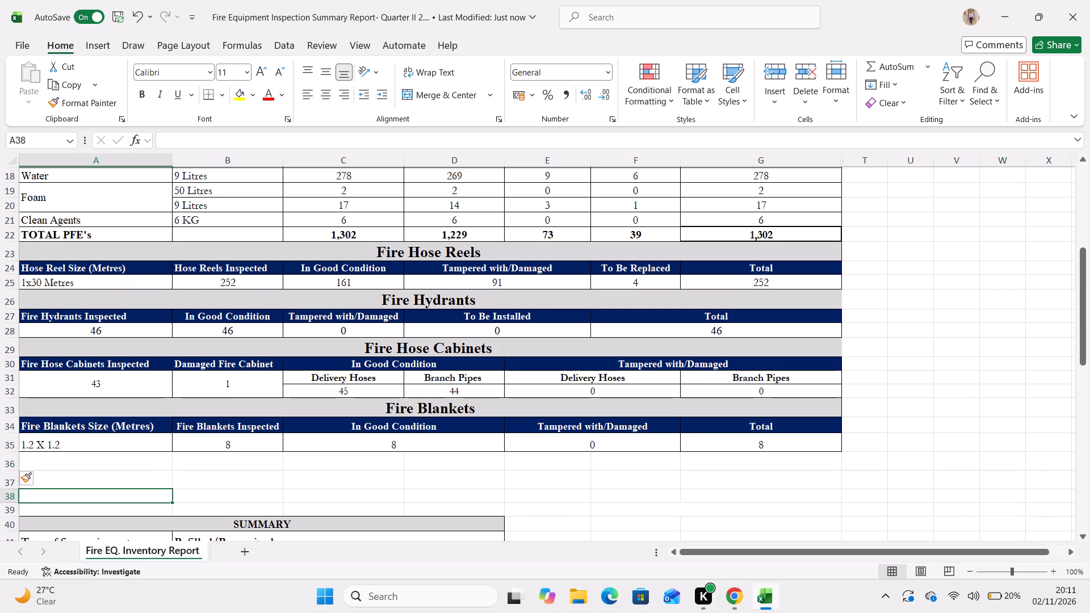
Apply all borders to the blank range A36:G38 below the Fire Blankets table.
{"action": "left_click_drag", "start_coordinate": [48, 456], "coordinate": [677, 493]}
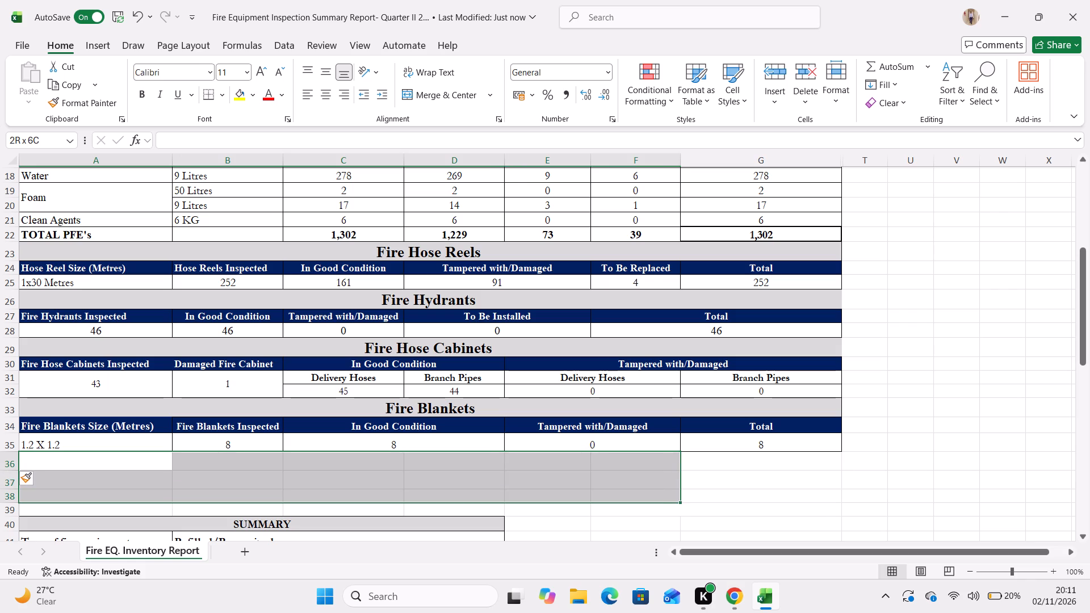
{"action": "left_click_drag", "start_coordinate": [677, 493], "coordinate": [750, 496]}
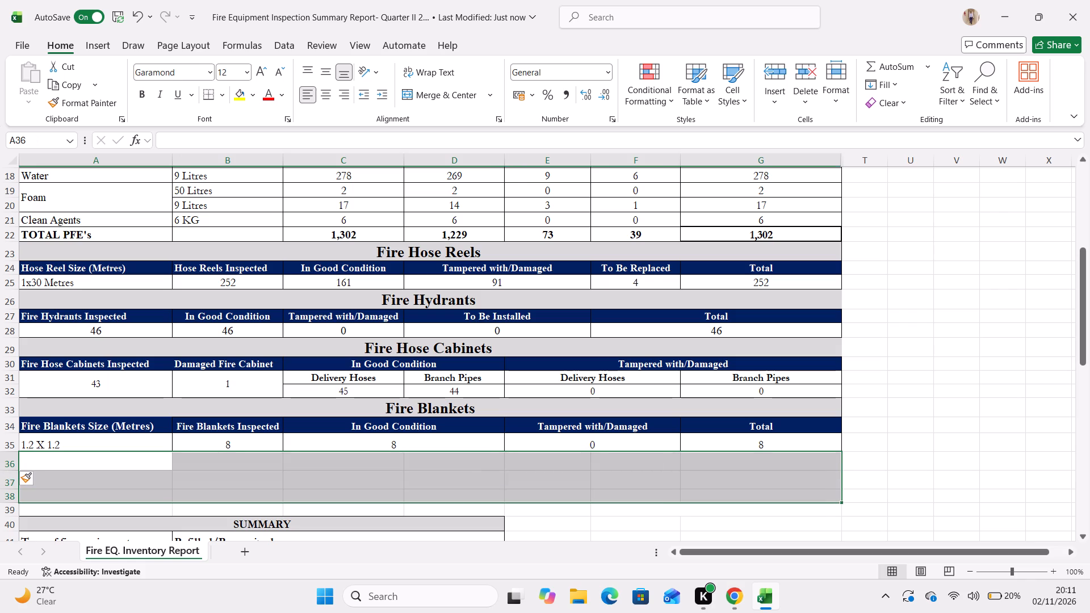
{"action": "left_click", "coordinate": [226, 94]}
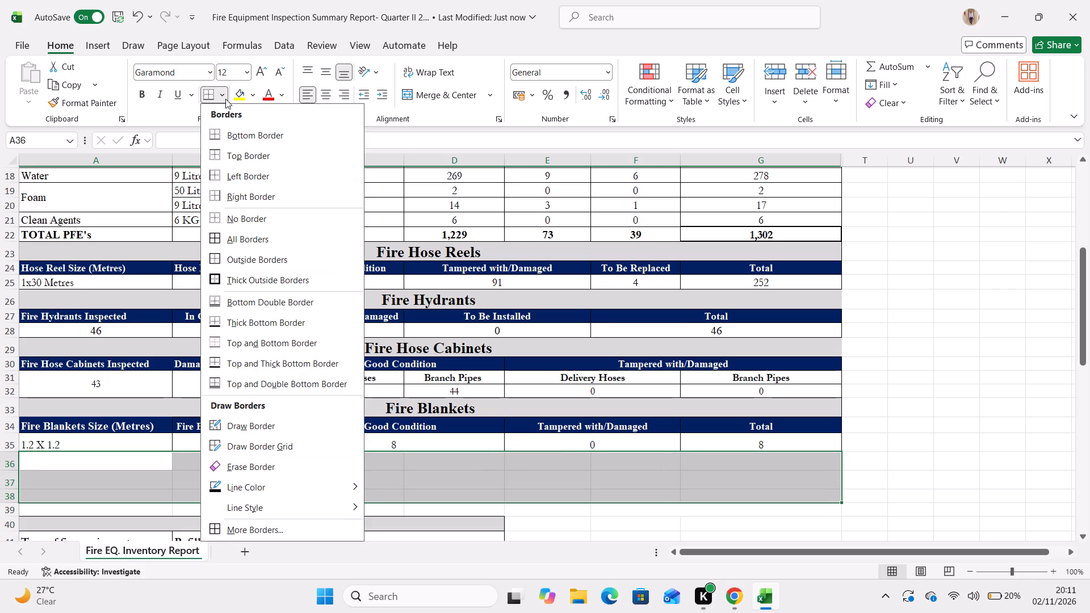
{"action": "left_click", "coordinate": [225, 240]}
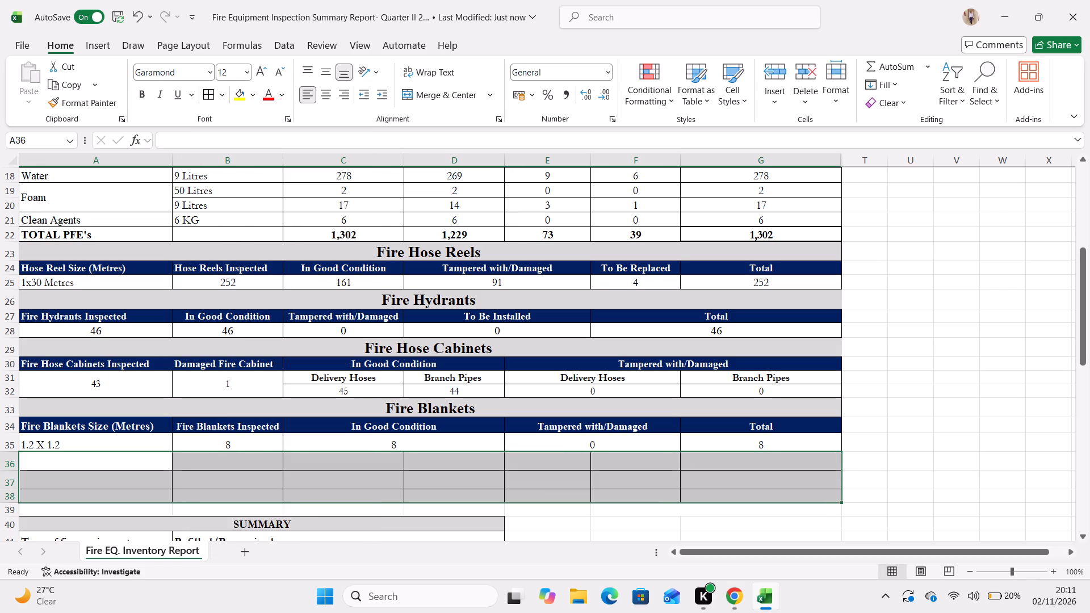
{"action": "left_click", "coordinate": [297, 490]}
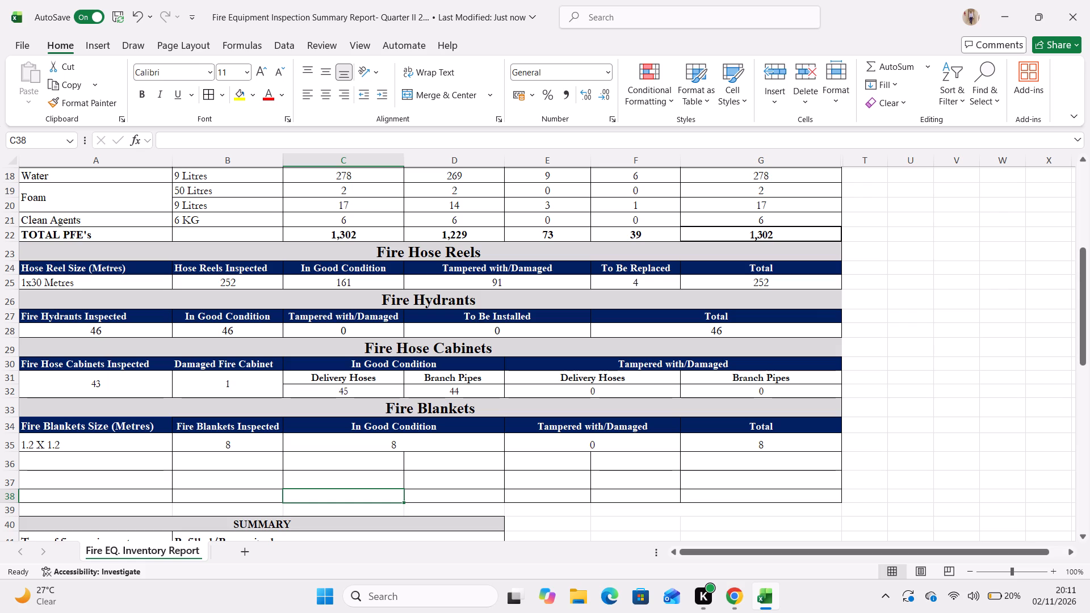
{"action": "left_click", "coordinate": [471, 484]}
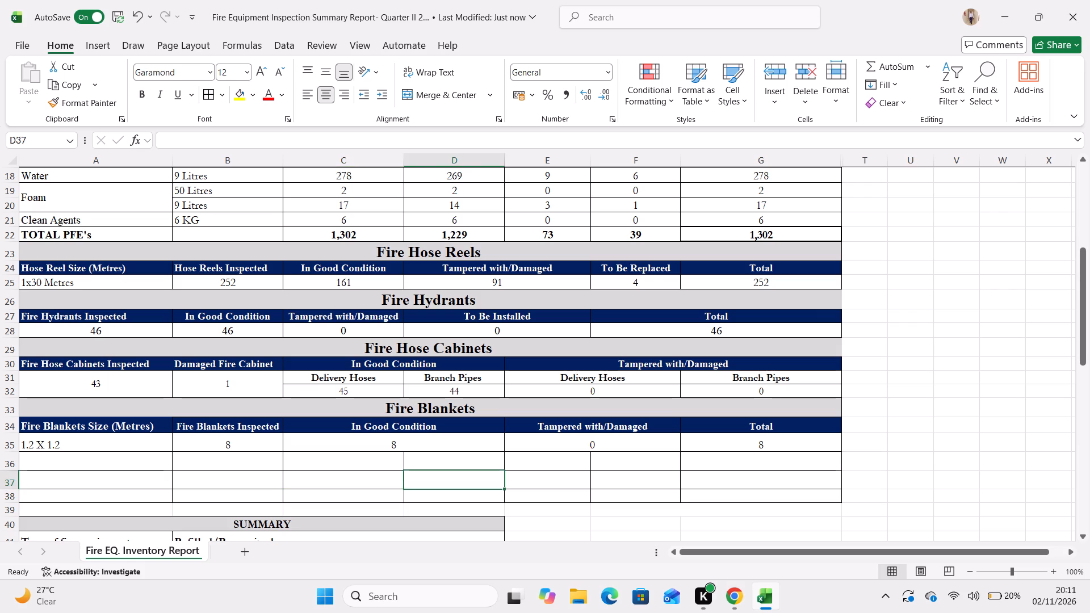
Merge cells A36:G36 into one heading cell and fill it with White, Background 1, Darker 15%.
{"action": "left_click_drag", "start_coordinate": [40, 460], "coordinate": [169, 464]}
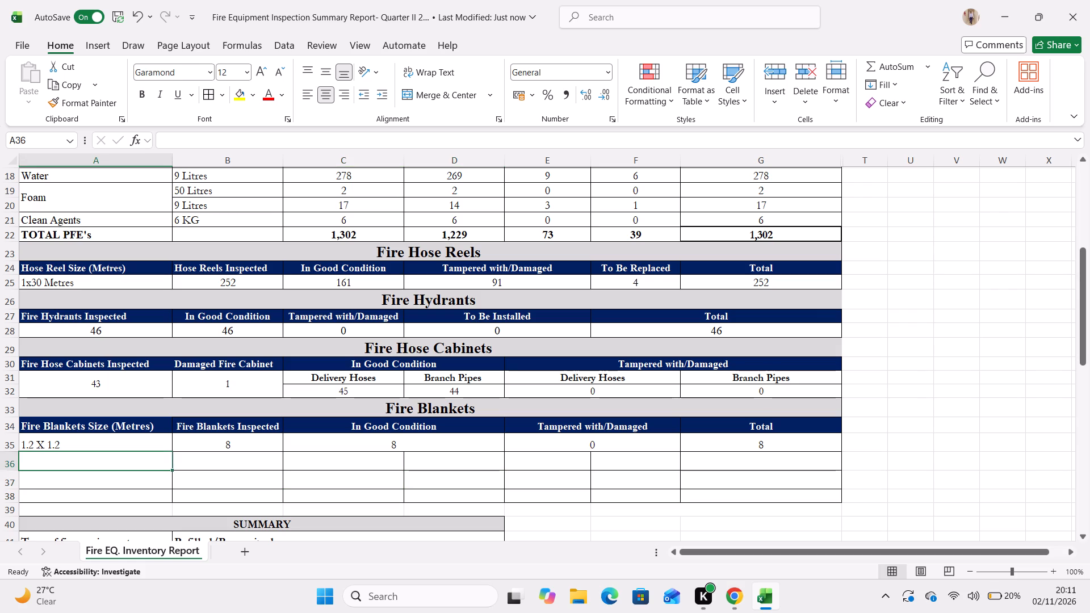
{"action": "left_click_drag", "start_coordinate": [169, 464], "coordinate": [731, 456]}
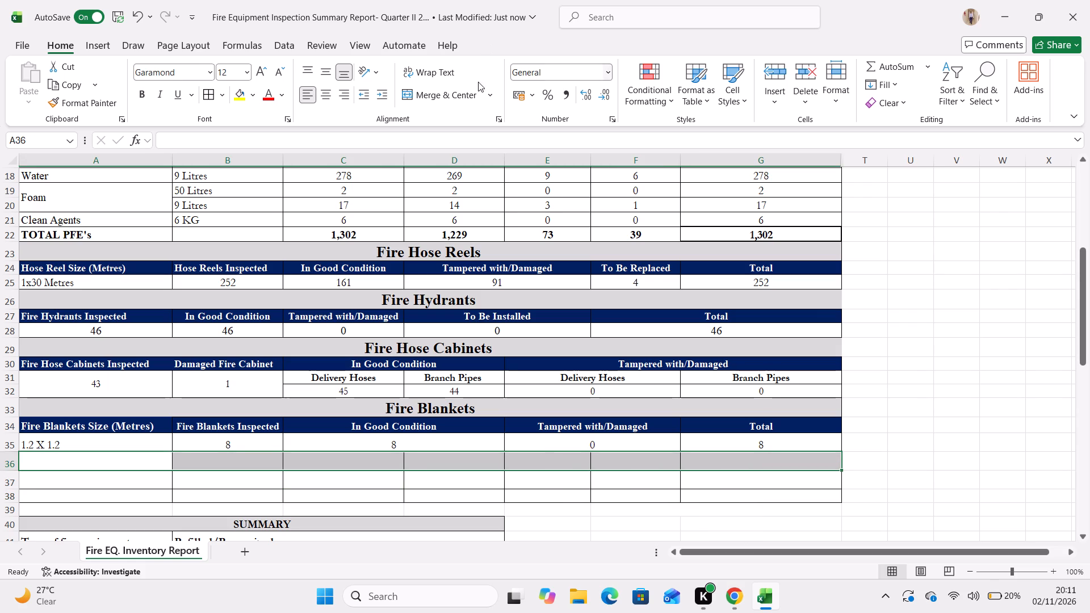
{"action": "left_click", "coordinate": [488, 87]}
{"action": "left_click", "coordinate": [454, 153]}
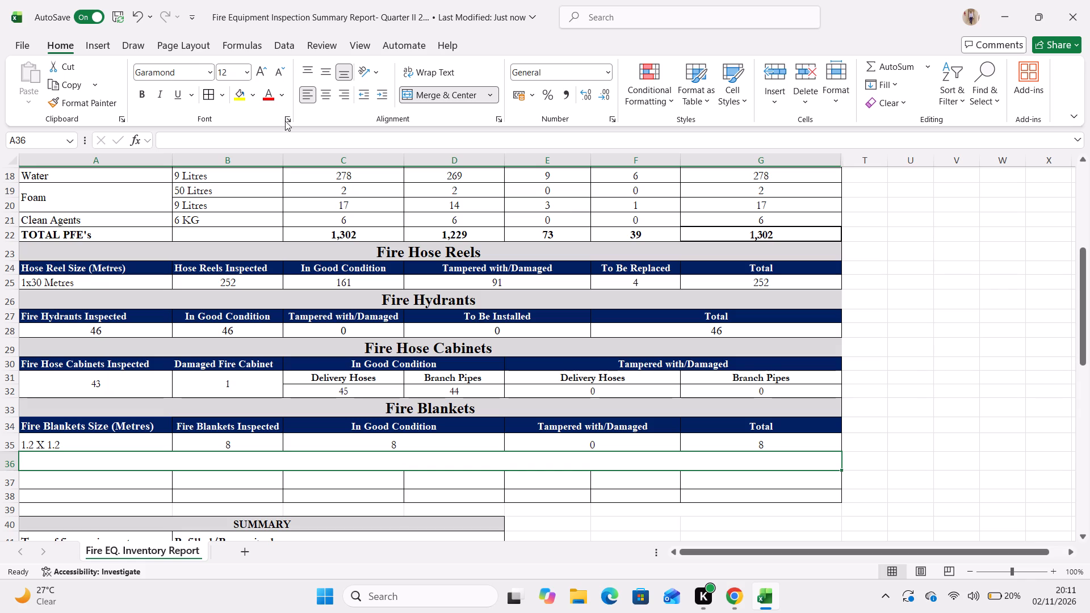
{"action": "left_click", "coordinate": [252, 95]}
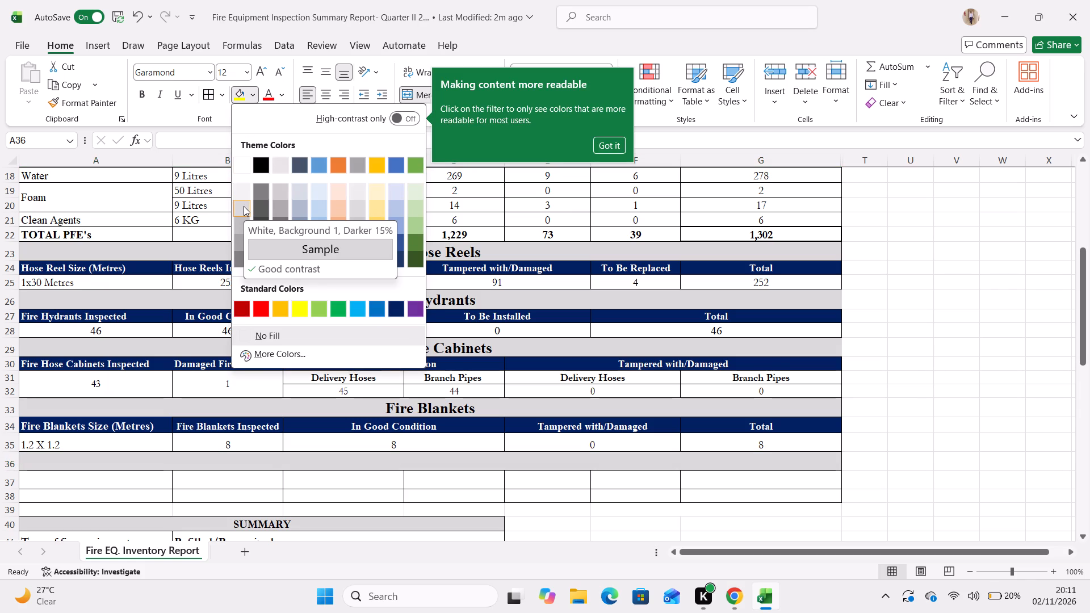
{"action": "left_click", "coordinate": [244, 206]}
{"action": "left_click", "coordinate": [288, 364]}
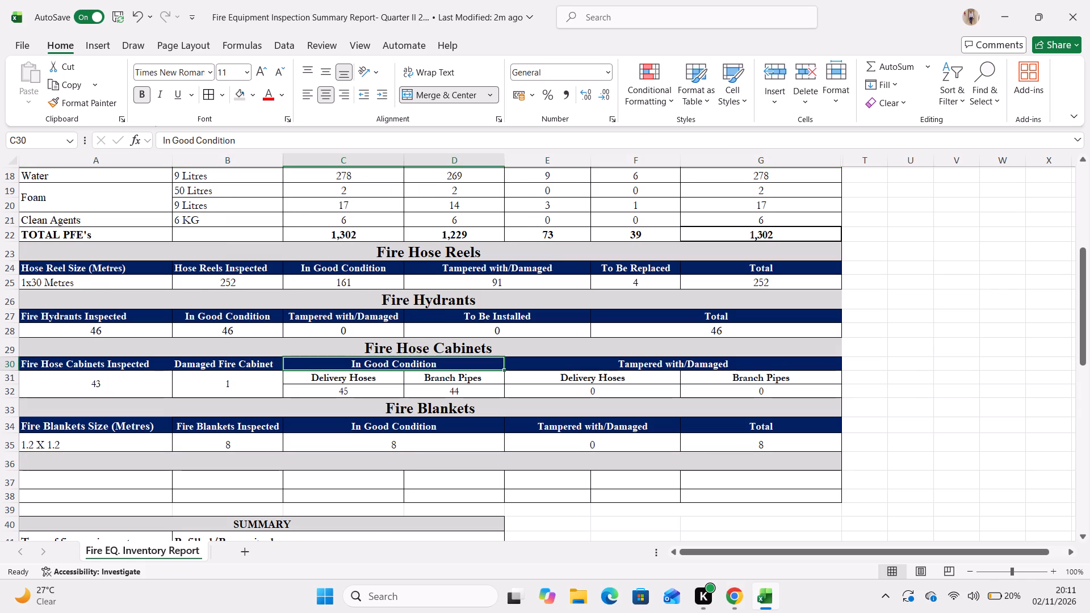
Enter the section heading "Fire Sprinkler Systems" in the merged grey row 36.
{"action": "left_click", "coordinate": [311, 463]}
{"action": "type", "text": "FIRE"}
{"action": "key", "text": "space"}
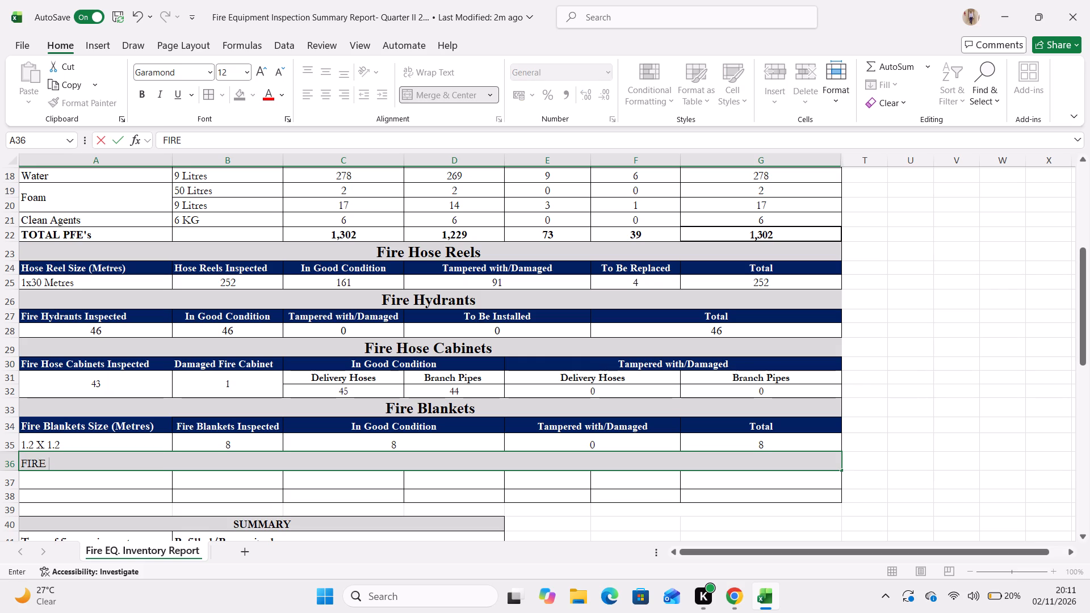
{"action": "key", "text": "BackSpace"}
{"action": "key", "text": "BackSpace"}
{"action": "key", "text": "BackSpace"}
{"action": "key", "text": "BackSpace"}
{"action": "type", "text": "prinkler"}
{"action": "key", "text": "space"}
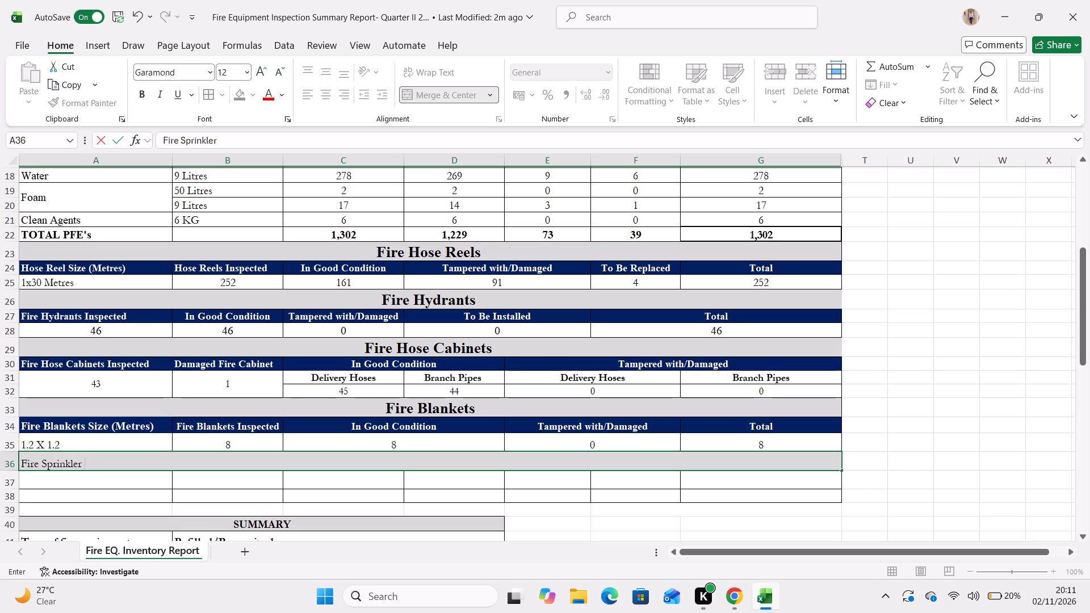
{"action": "key", "text": "s"}
{"action": "type", "text": "ystems"}
{"action": "left_click", "coordinate": [360, 493]}
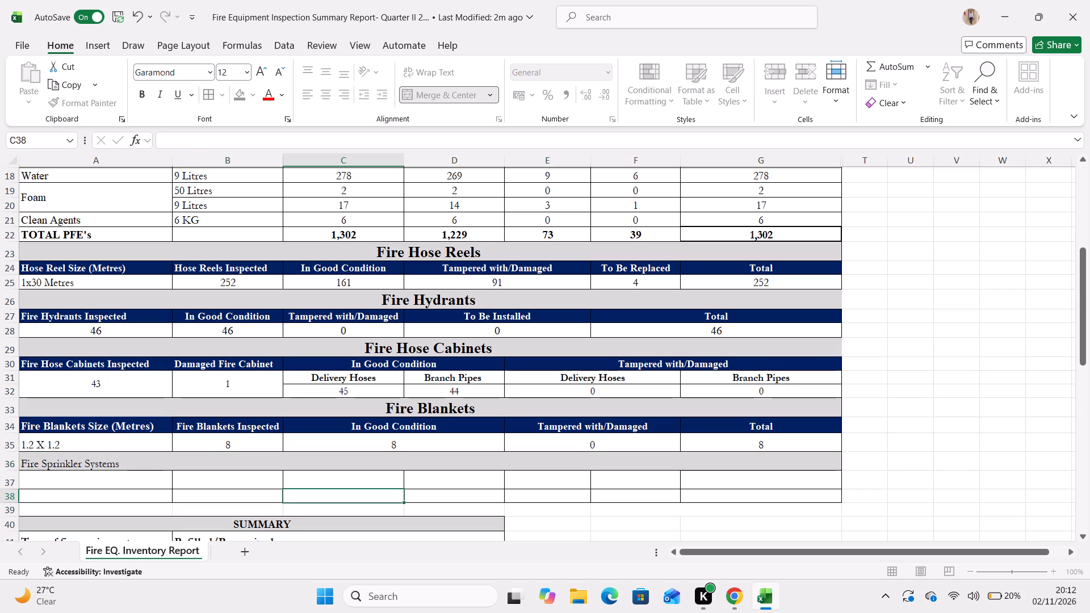
Match the Fire Sprinkler Systems heading to the other section headings: centred, Times New Roman, size 16, bold.
{"action": "left_click", "coordinate": [229, 460]}
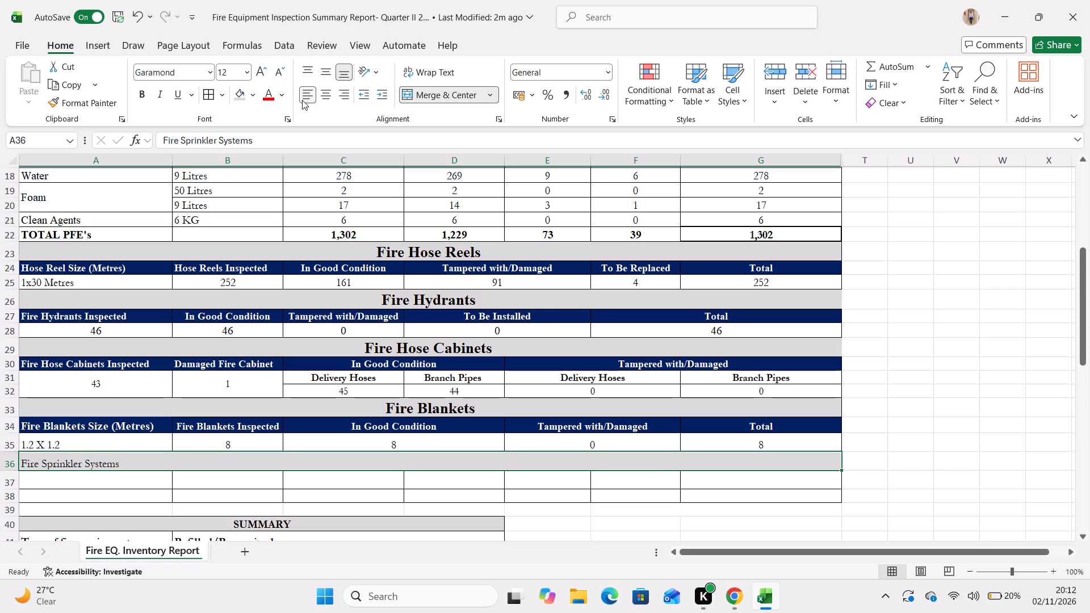
{"action": "left_click", "coordinate": [328, 96]}
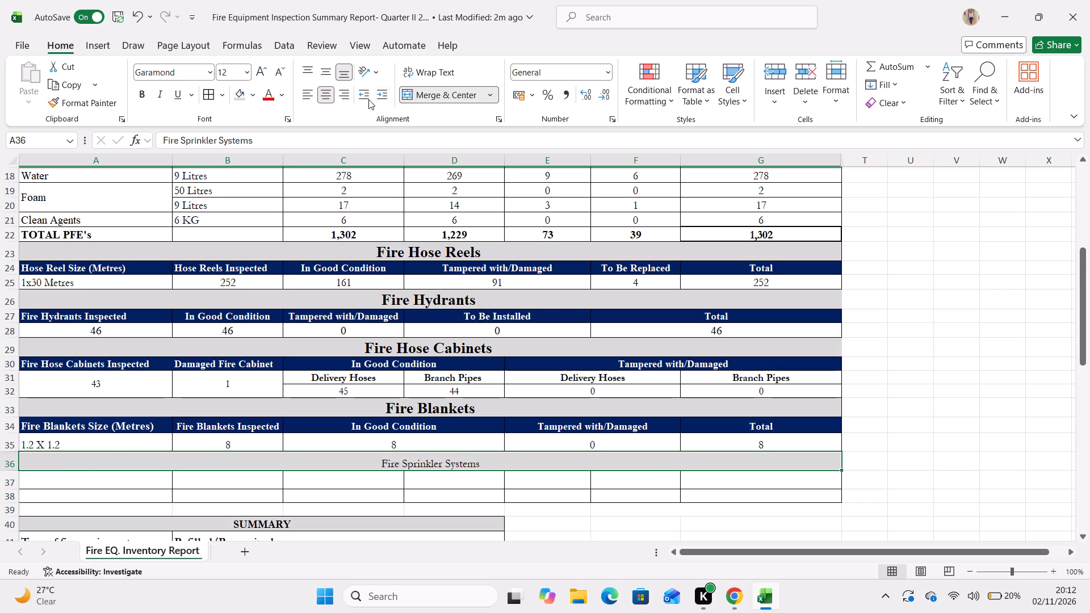
{"action": "left_click", "coordinate": [374, 414]}
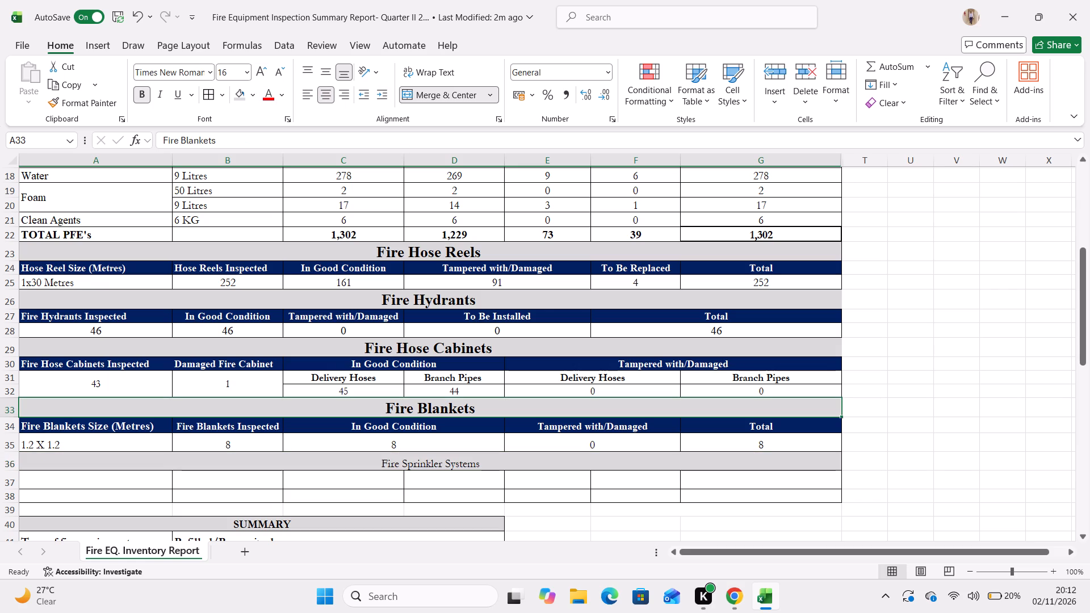
{"action": "left_click", "coordinate": [409, 463]}
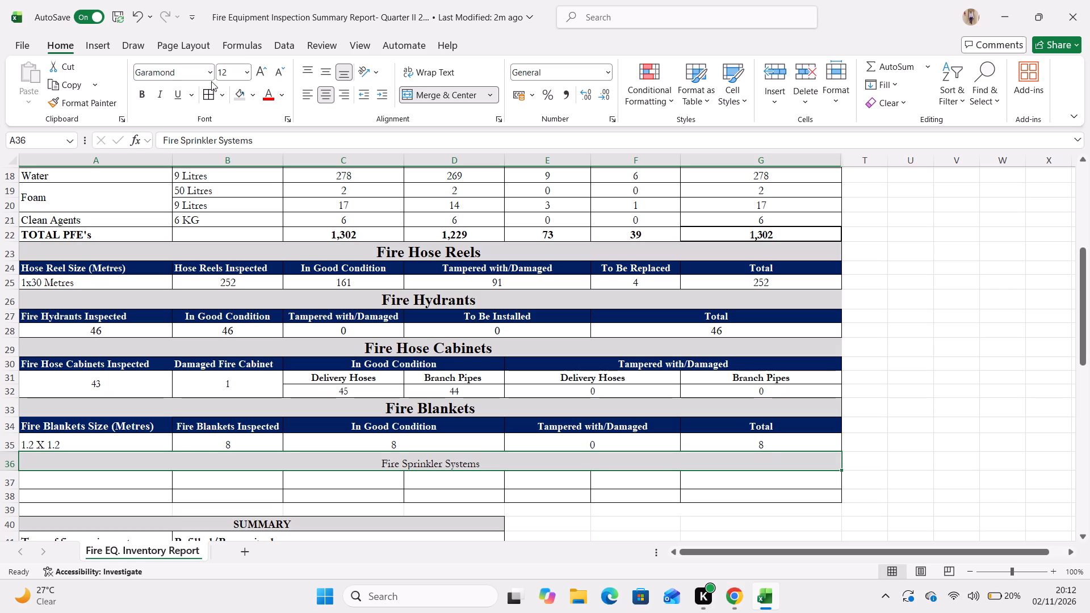
{"action": "left_click", "coordinate": [211, 81]}
{"action": "left_click", "coordinate": [211, 73]}
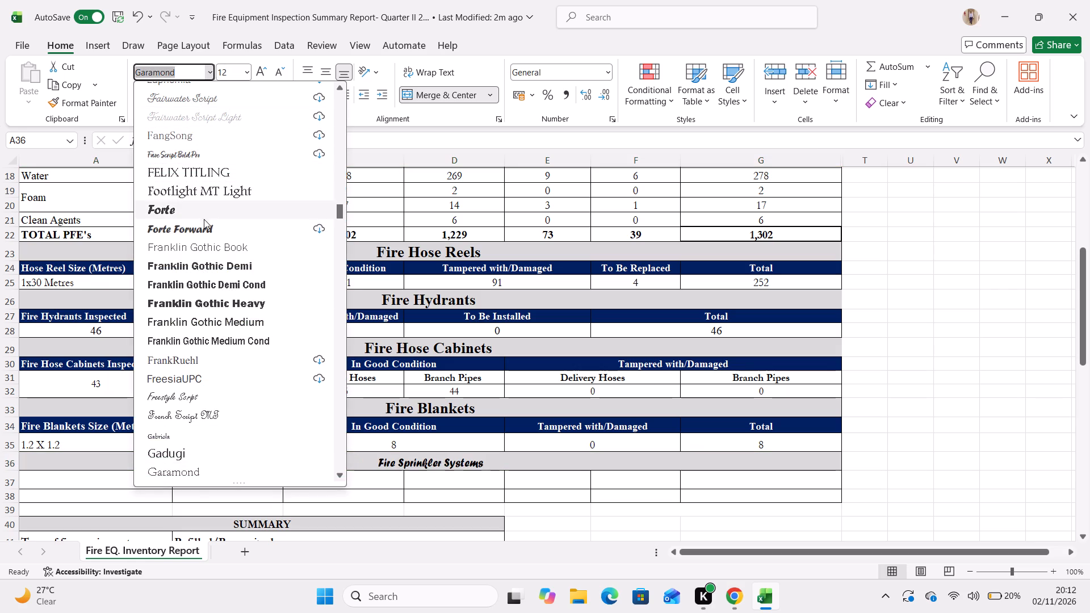
{"action": "key", "text": "t"}
{"action": "key", "text": "i"}
{"action": "key", "text": "m"}
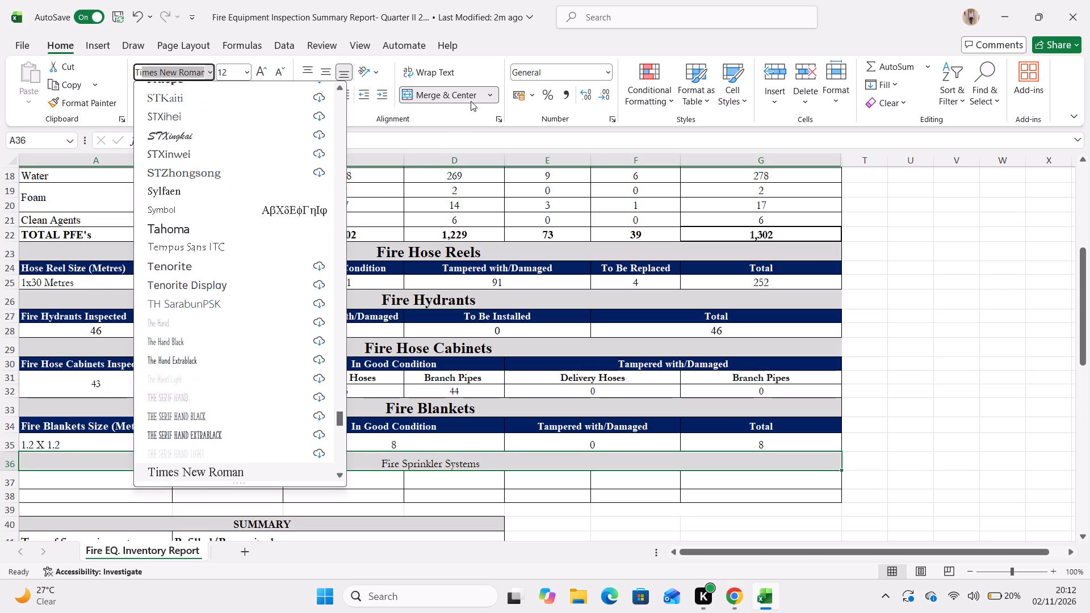
{"action": "key", "text": "e"}
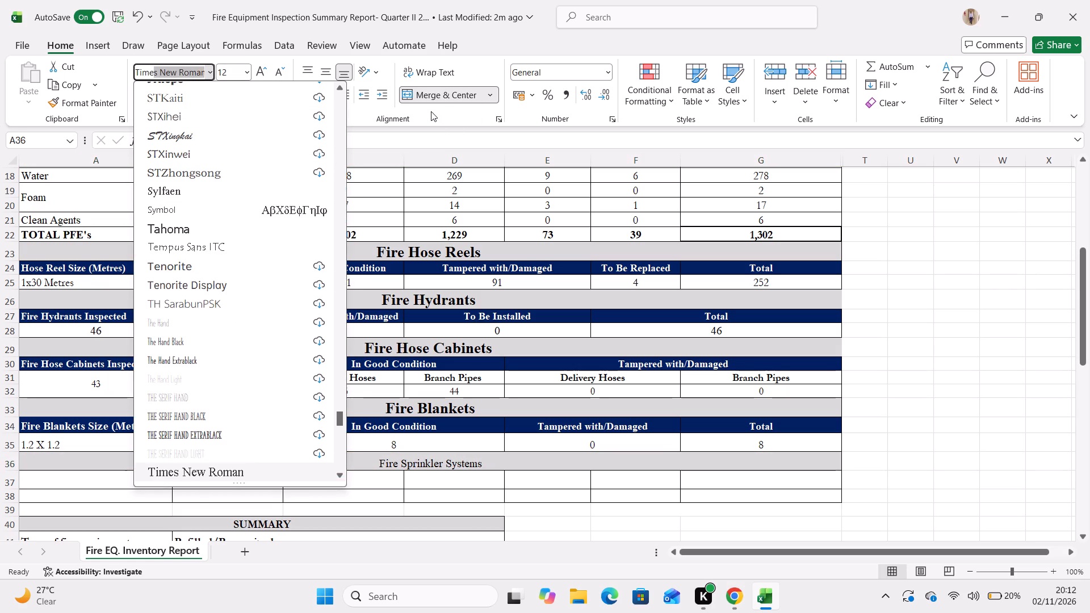
{"action": "left_click", "coordinate": [240, 477]}
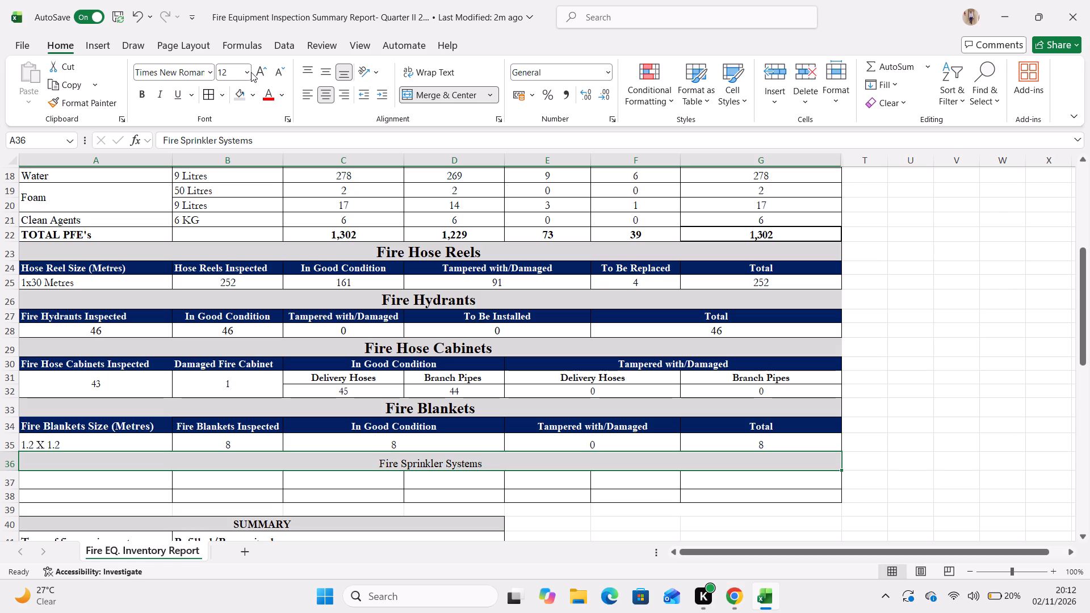
{"action": "left_click", "coordinate": [251, 72]}
{"action": "left_click", "coordinate": [249, 72]}
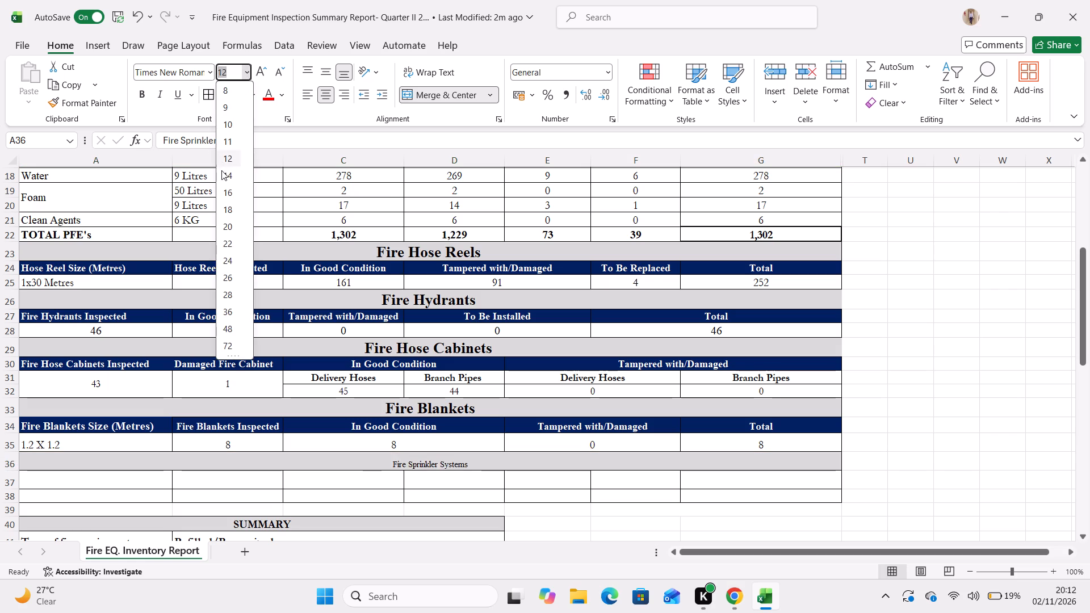
{"action": "left_click", "coordinate": [230, 198]}
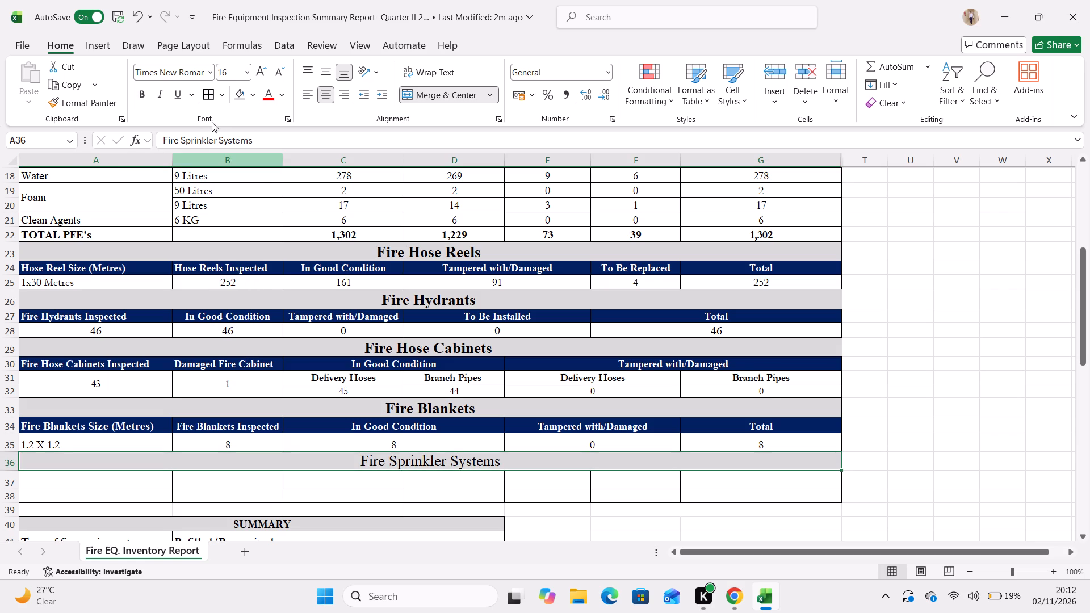
{"action": "left_click", "coordinate": [144, 93]}
{"action": "left_click", "coordinate": [606, 408]}
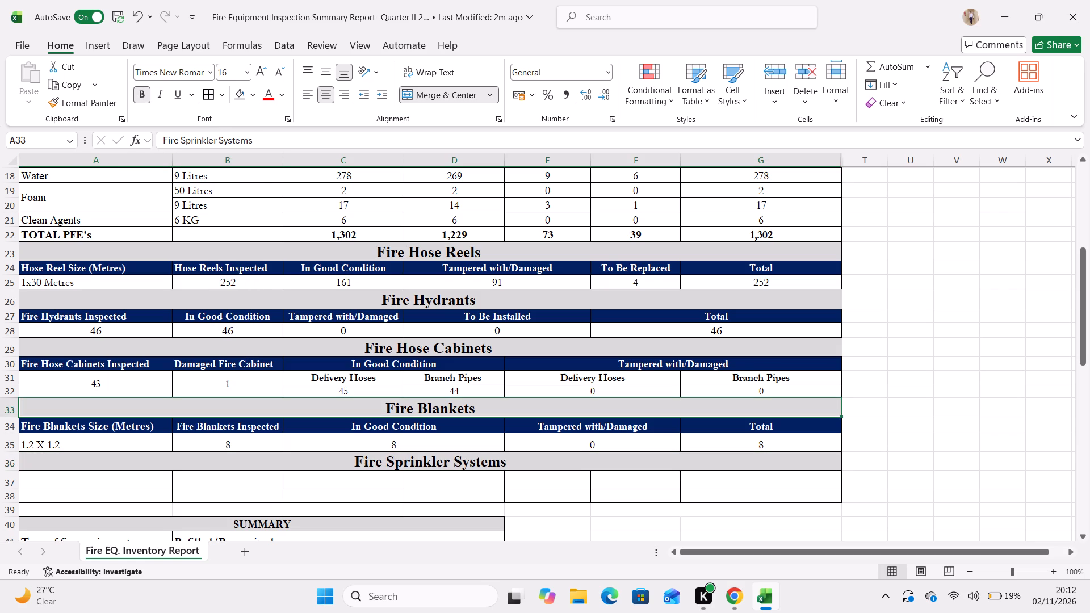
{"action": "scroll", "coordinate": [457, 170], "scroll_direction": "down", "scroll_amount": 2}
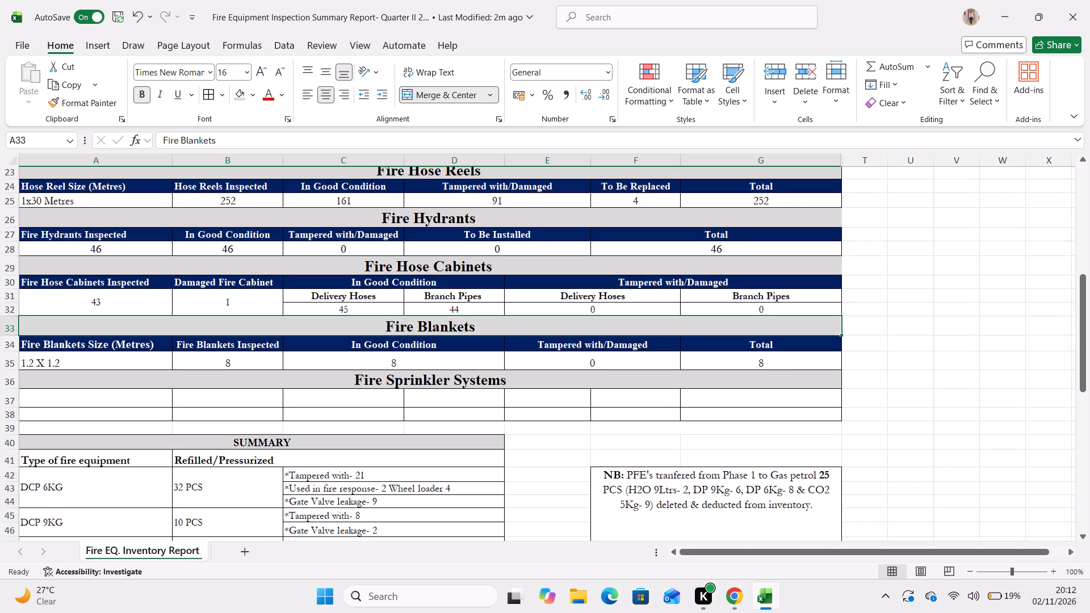
Increase the height of row 38, the last blank row under Fire Sprinkler Systems, to about 18 points.
{"action": "left_click", "coordinate": [376, 418]}
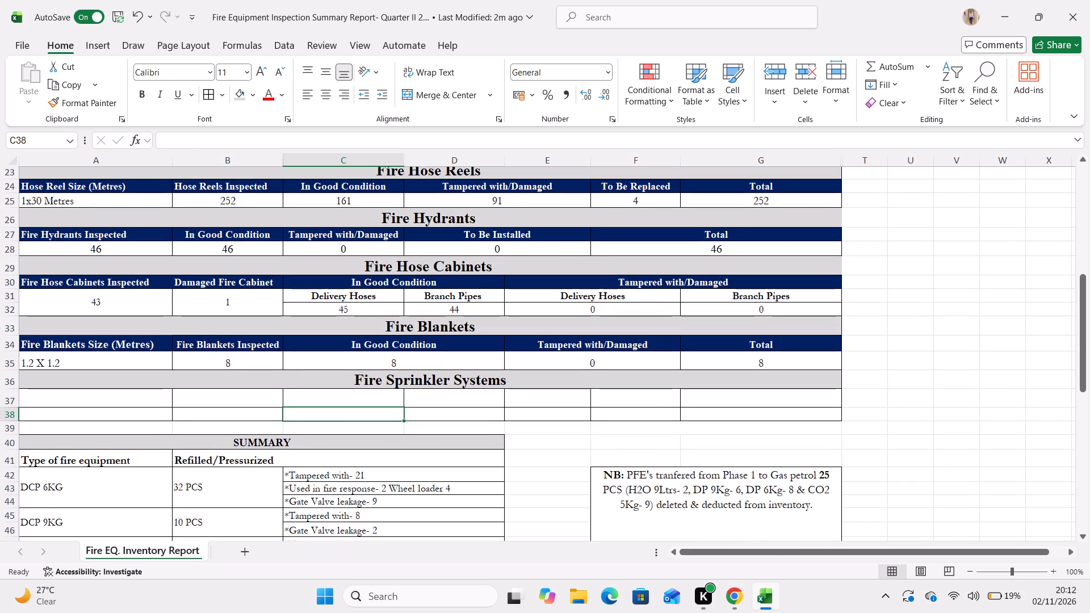
{"action": "left_click", "coordinate": [14, 422]}
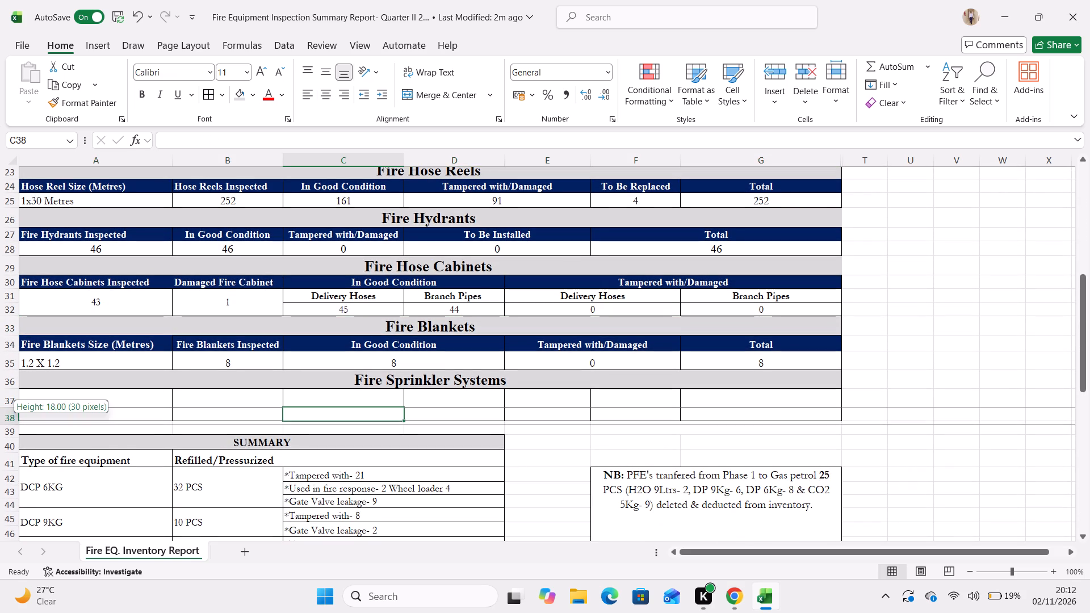
{"action": "left_click", "coordinate": [233, 396]}
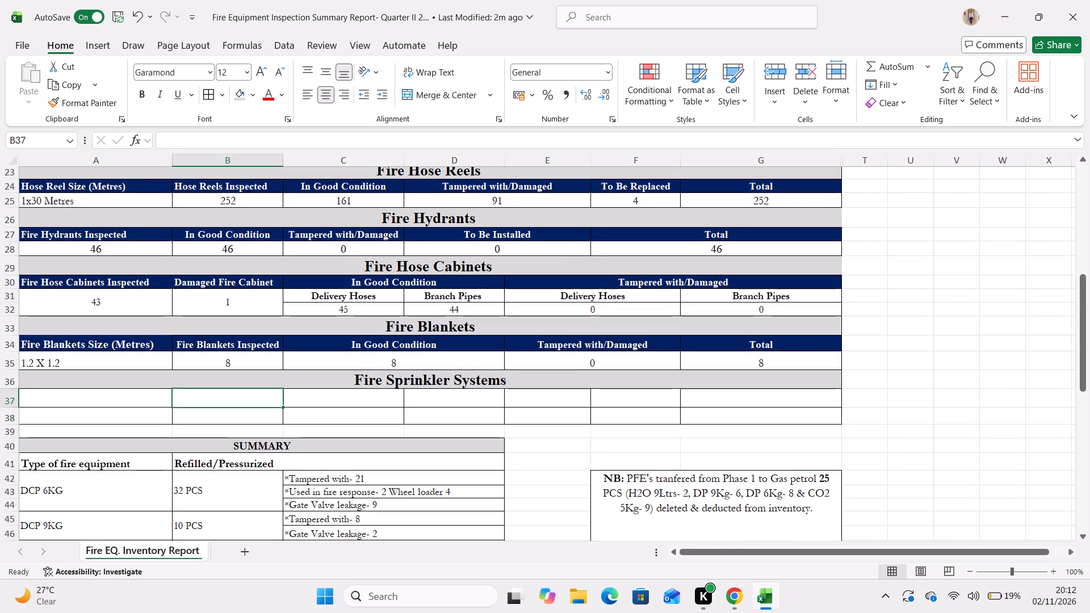
Save the fire equipment inspection summary workbook.
{"action": "key", "text": "ctrl+s"}
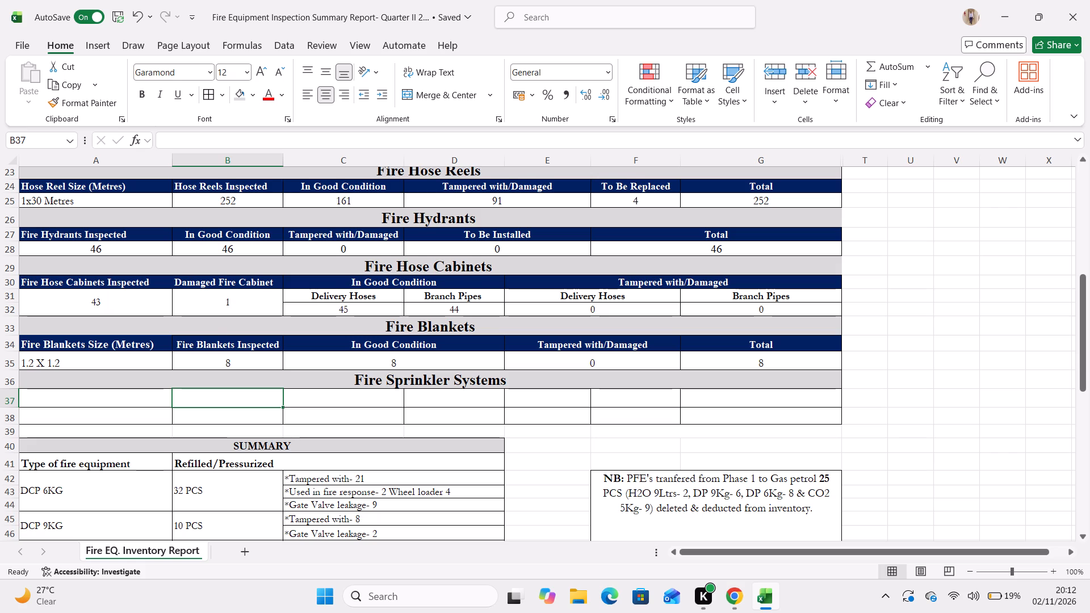
{"action": "scroll", "coordinate": [449, 374], "scroll_direction": "up", "scroll_amount": 1}
{"action": "key", "text": "ctrl+s"}
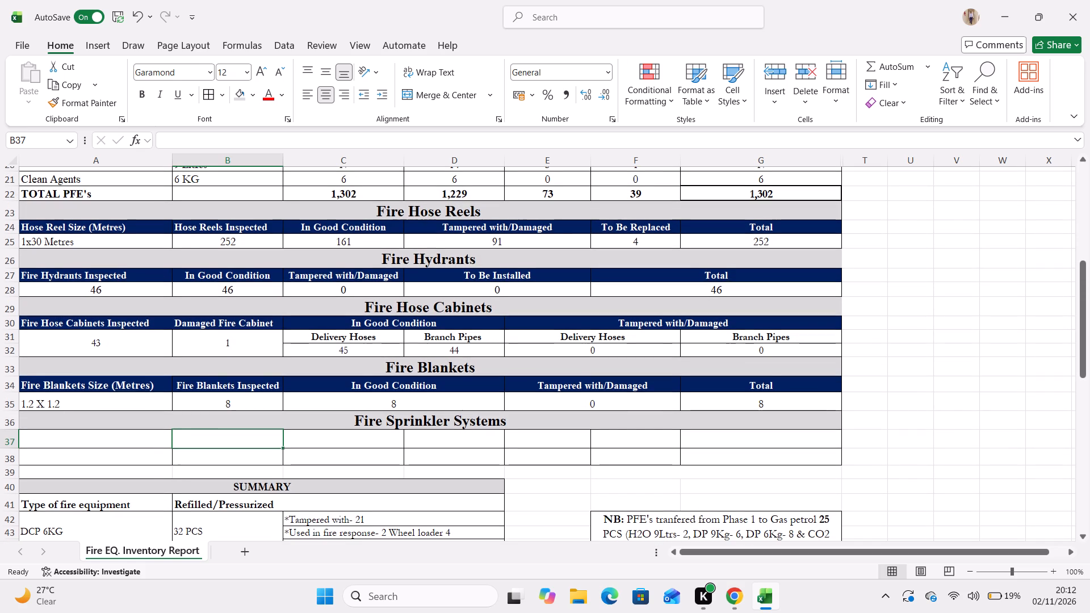
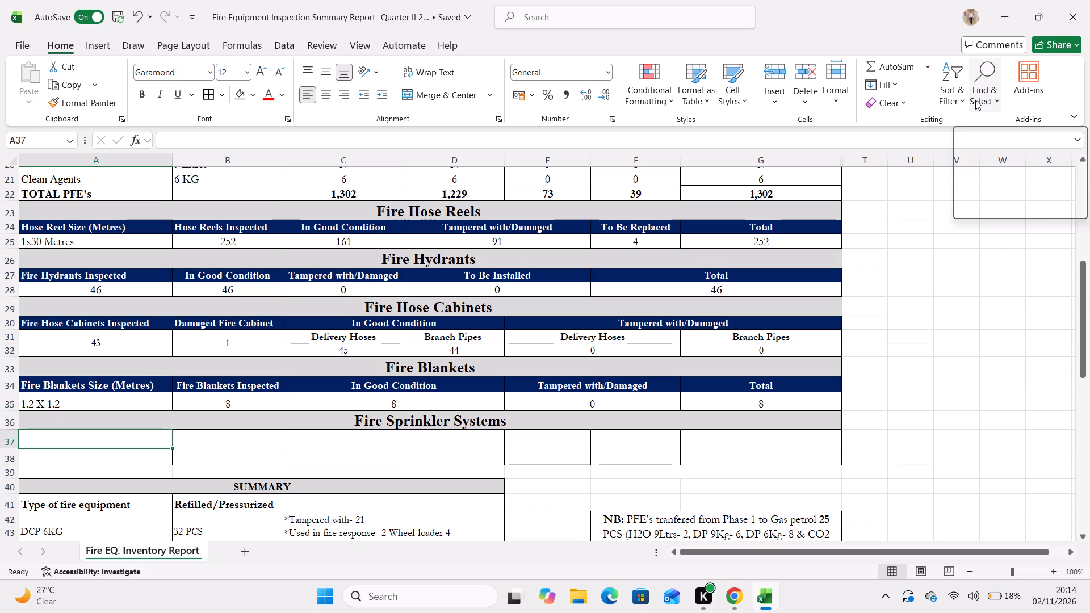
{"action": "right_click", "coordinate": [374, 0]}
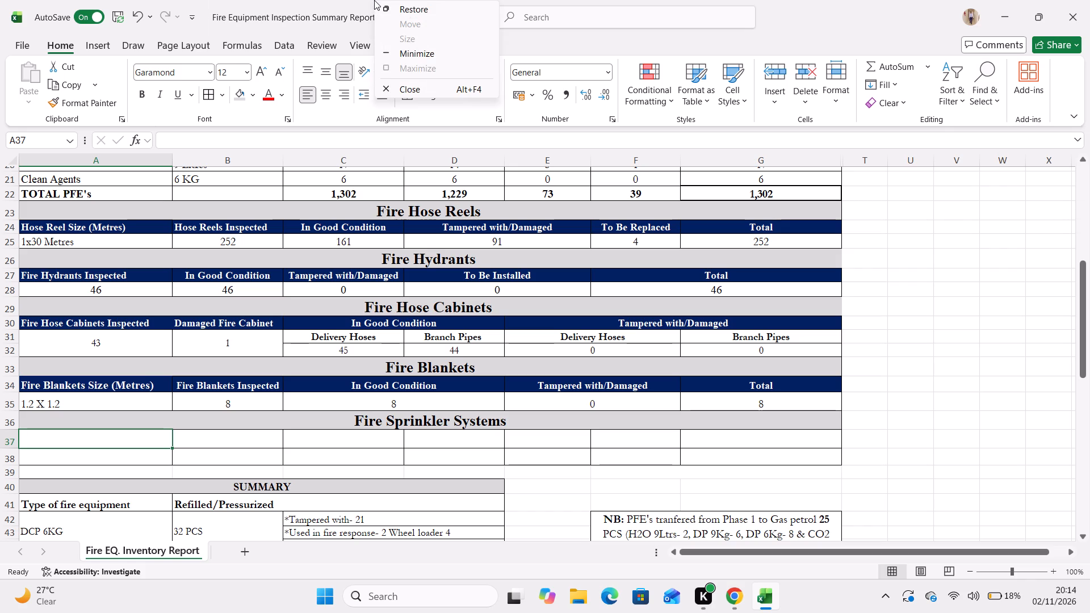